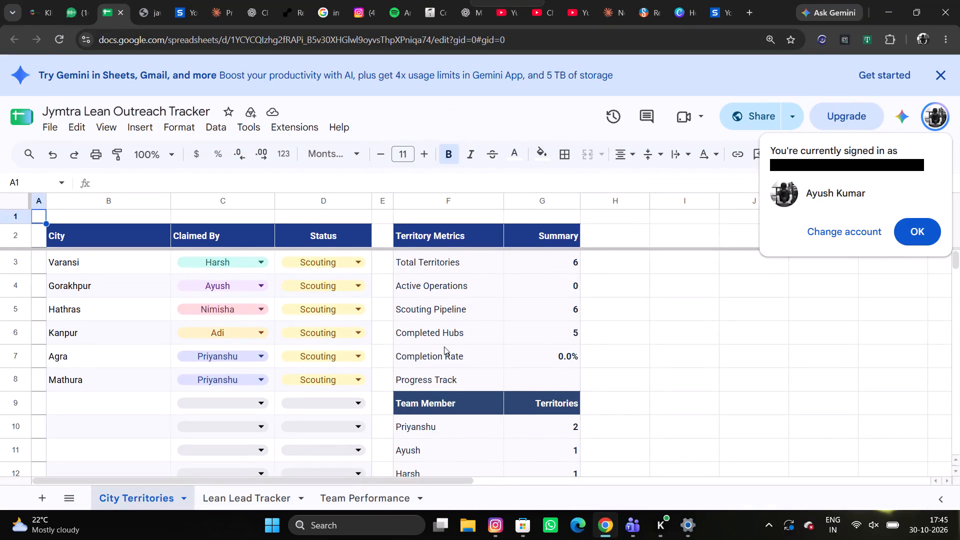
Review the city claims and territory metrics on the City Territories sheet, dismissing the signed-in account notice.
scroll(296, 369, "right", 1)
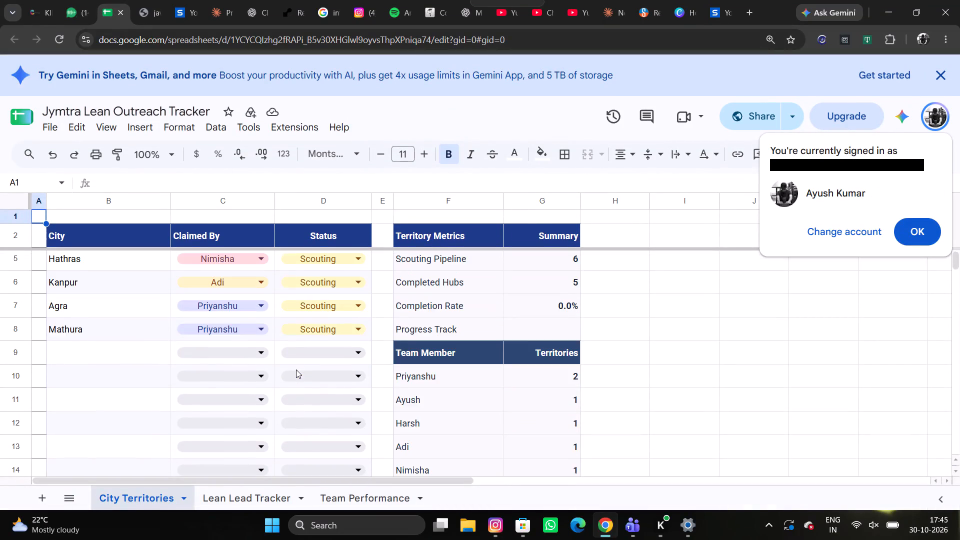
scroll(296, 369, "right", 1)
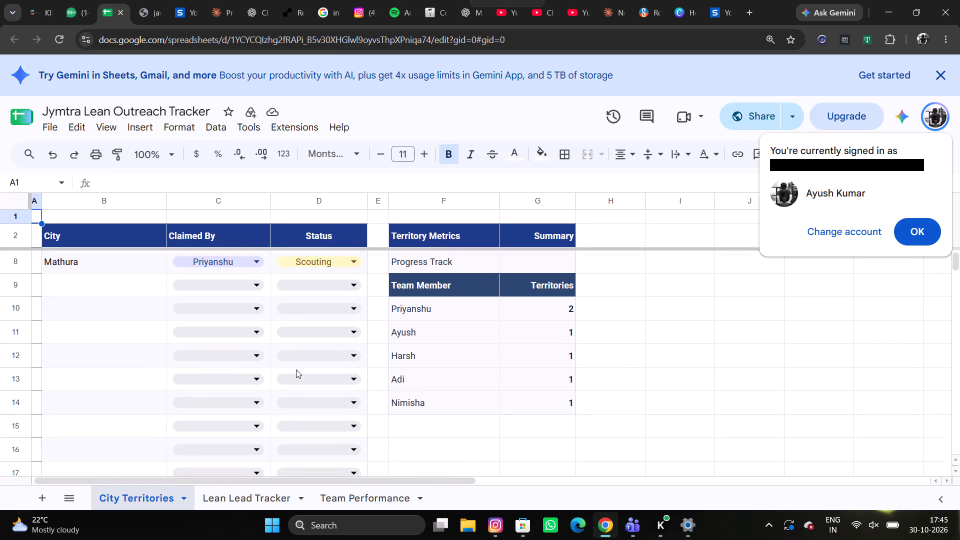
scroll(296, 369, "right", 1)
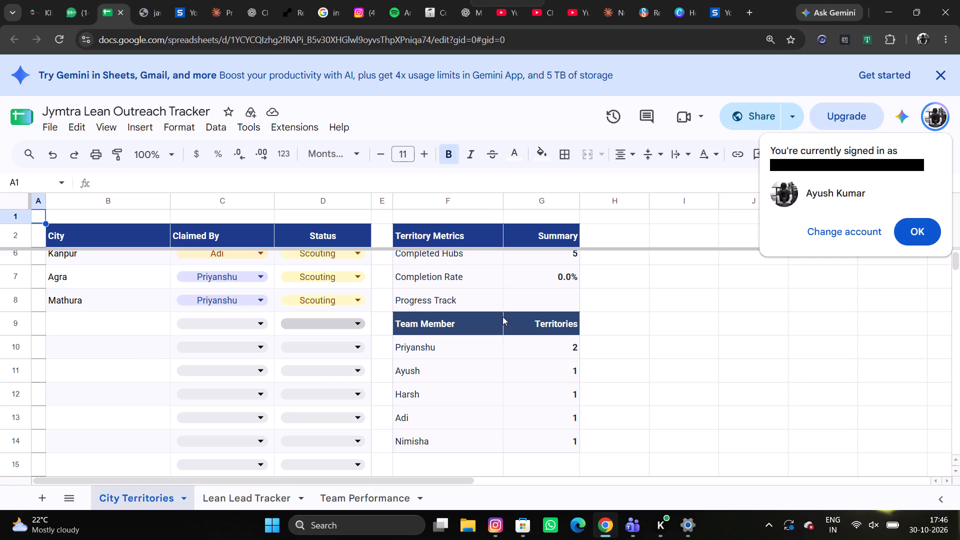
left_click(918, 232)
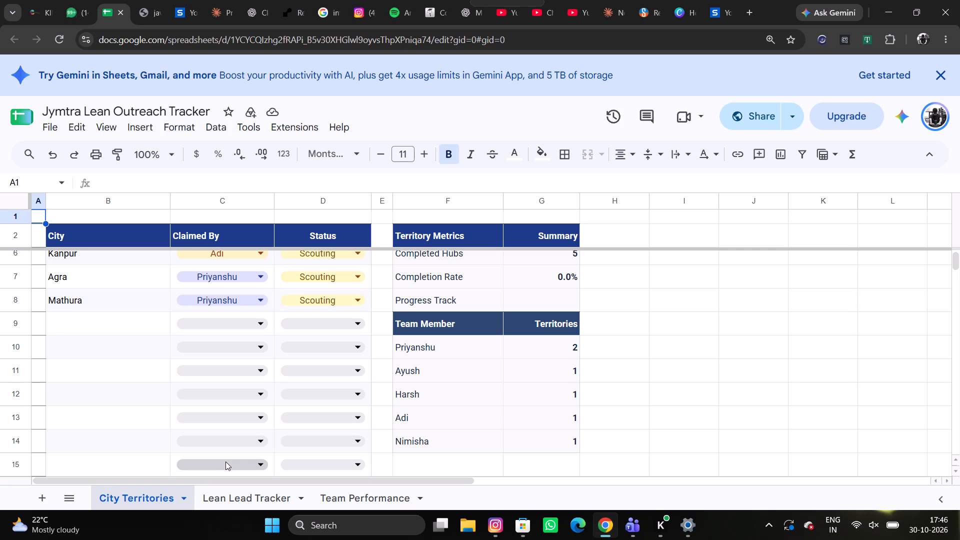
scroll(188, 362, "up", 4)
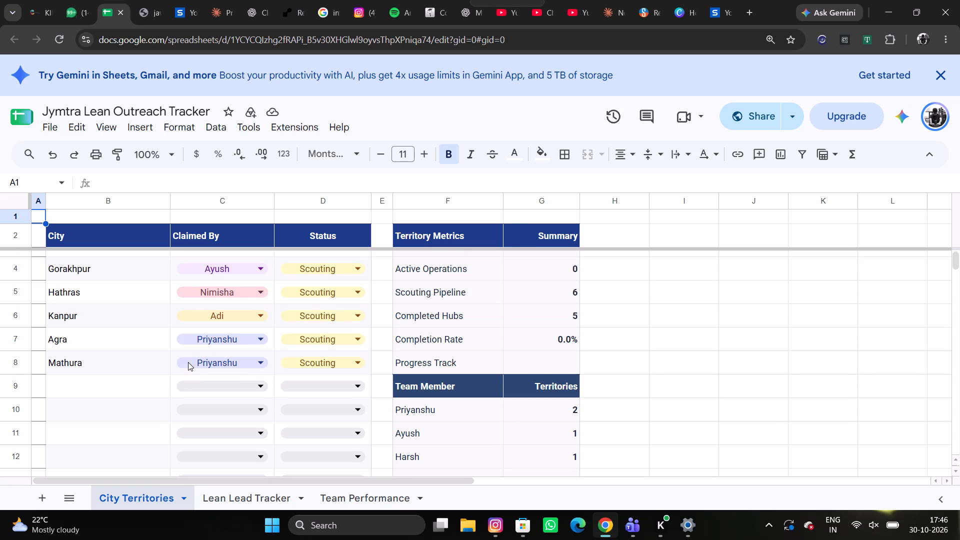
Open the Lean Lead Tracker sheet and examine the gym leads' outreach owners, channels, statuses and notes.
left_click(257, 496)
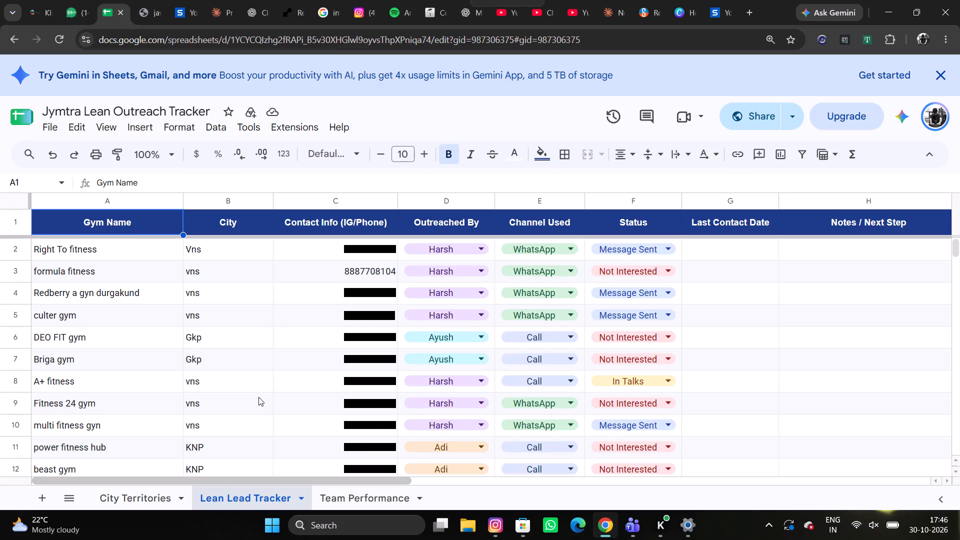
scroll(258, 397, "down", 2)
scroll(252, 348, "down", 1)
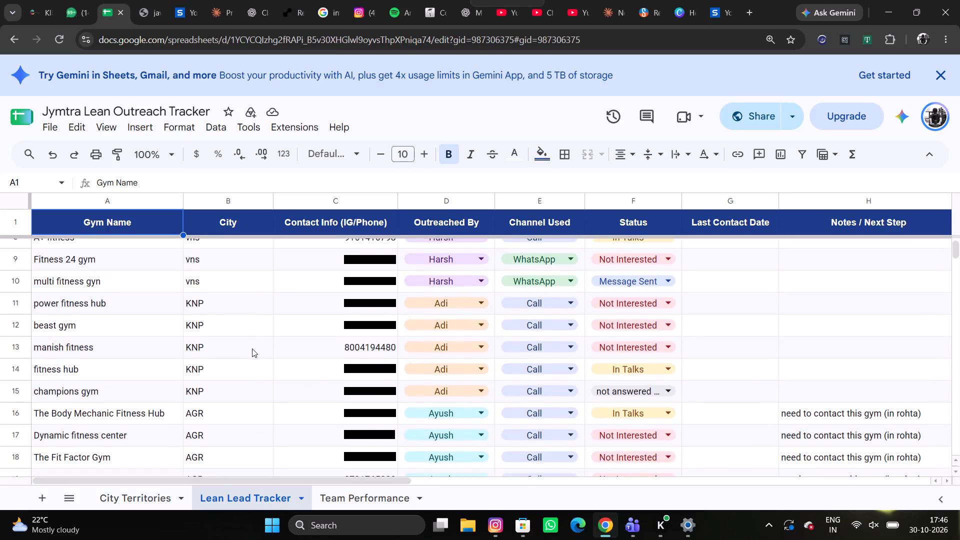
scroll(252, 348, "down", 1)
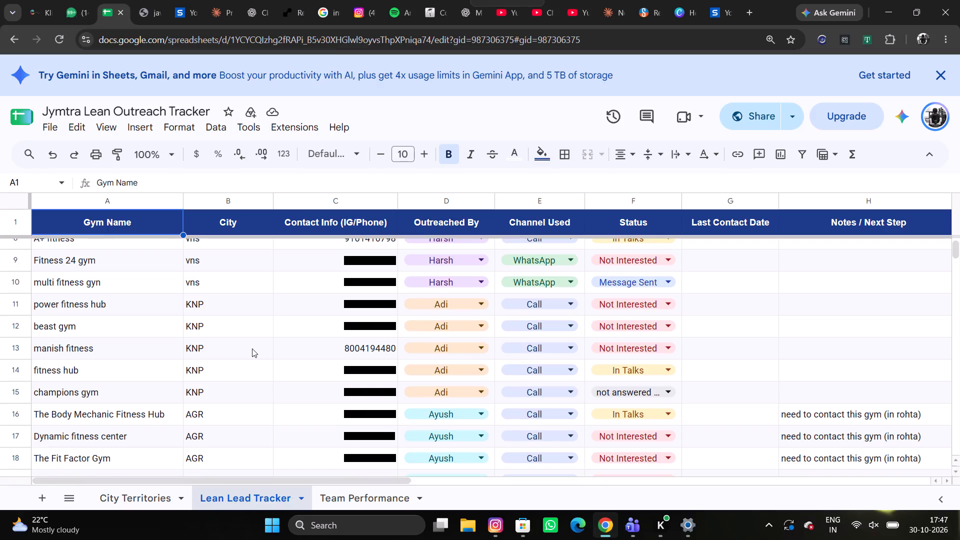
scroll(252, 348, "down", 3)
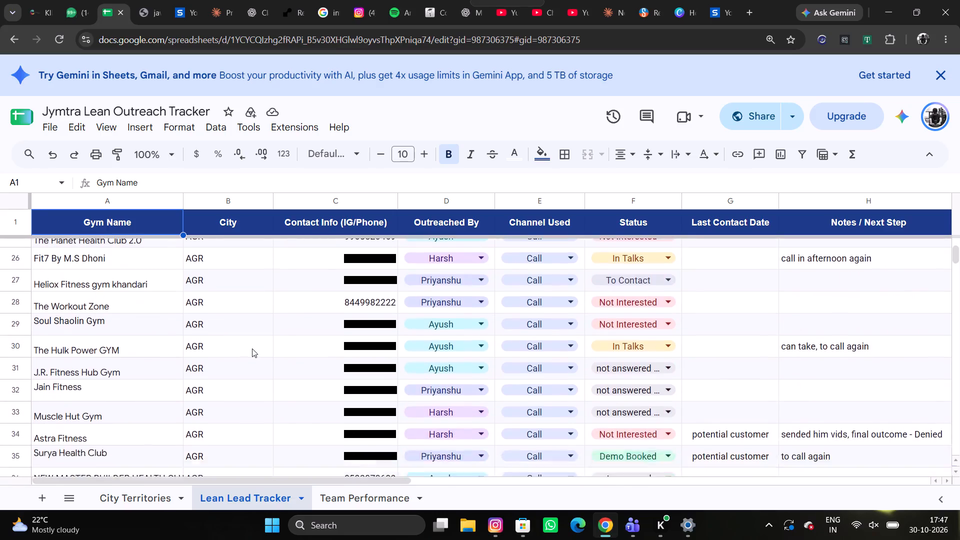
scroll(252, 348, "down", 5)
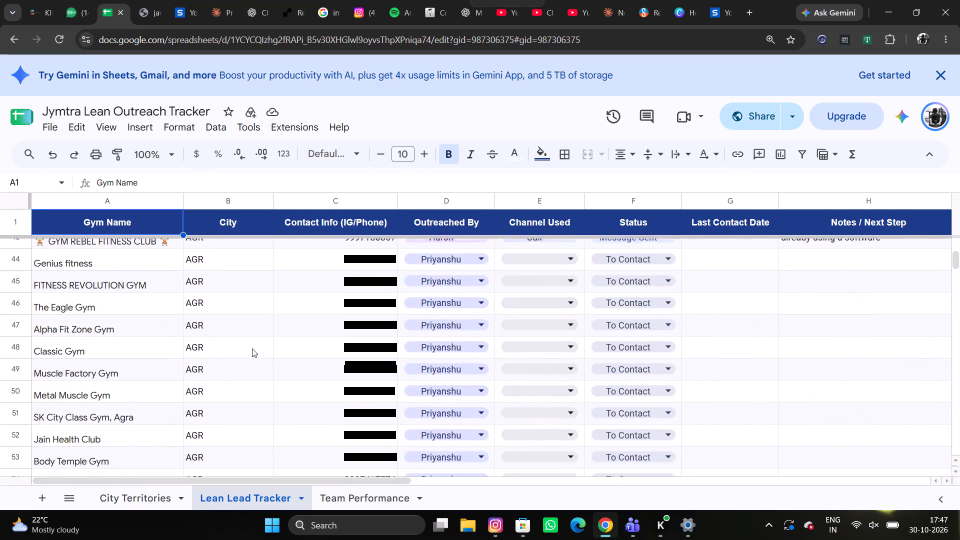
scroll(252, 348, "down", 1)
scroll(252, 348, "up", 2)
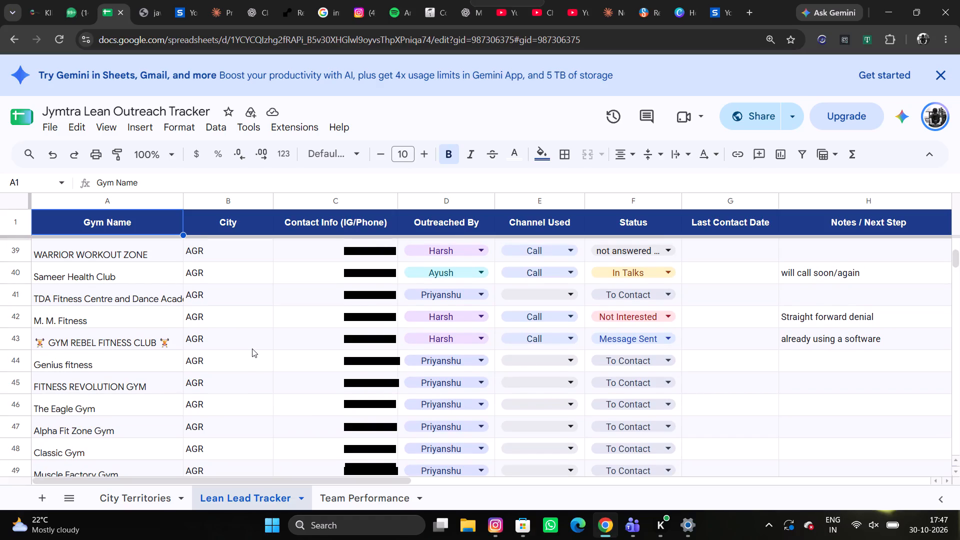
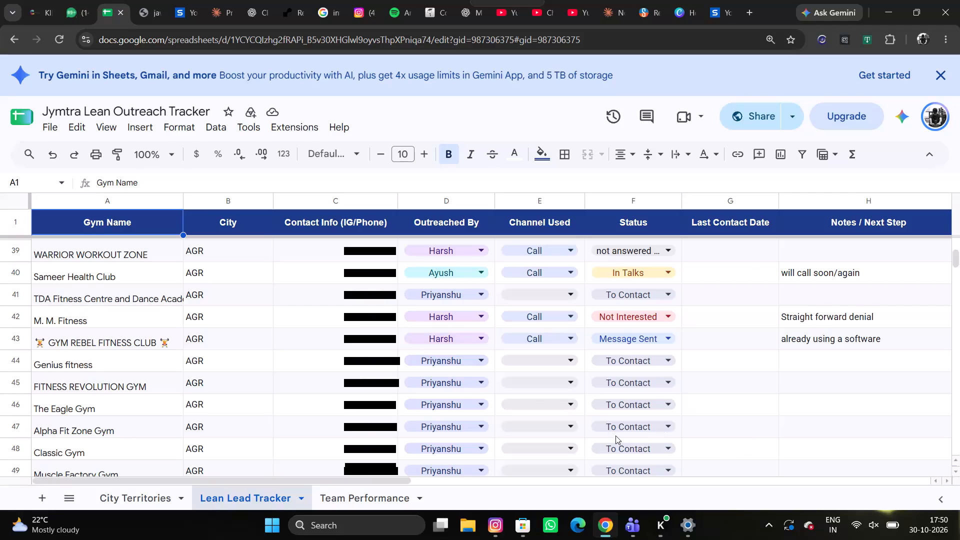
Assign the Genius fitness lead to Ayush and set its outreach channel to Call.
left_click(475, 352)
left_click(476, 357)
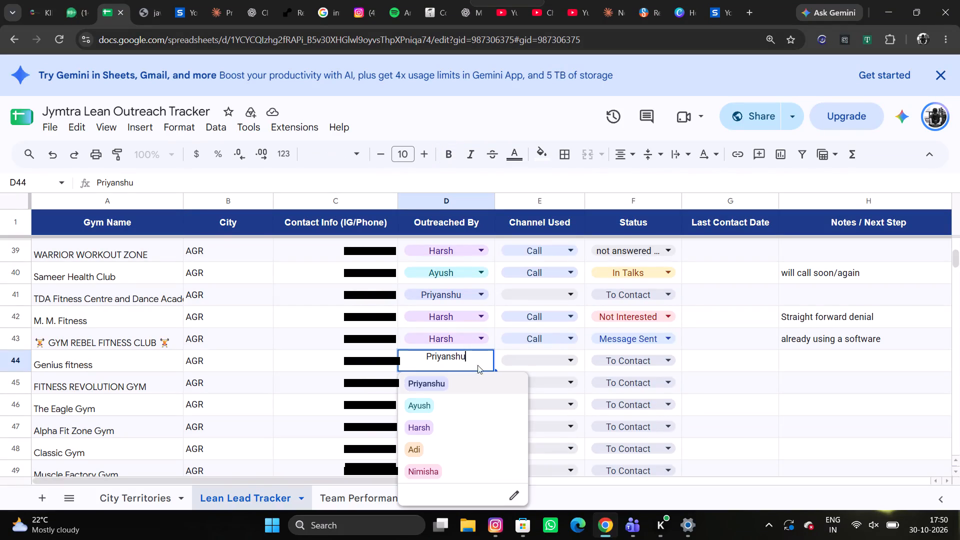
left_click(454, 412)
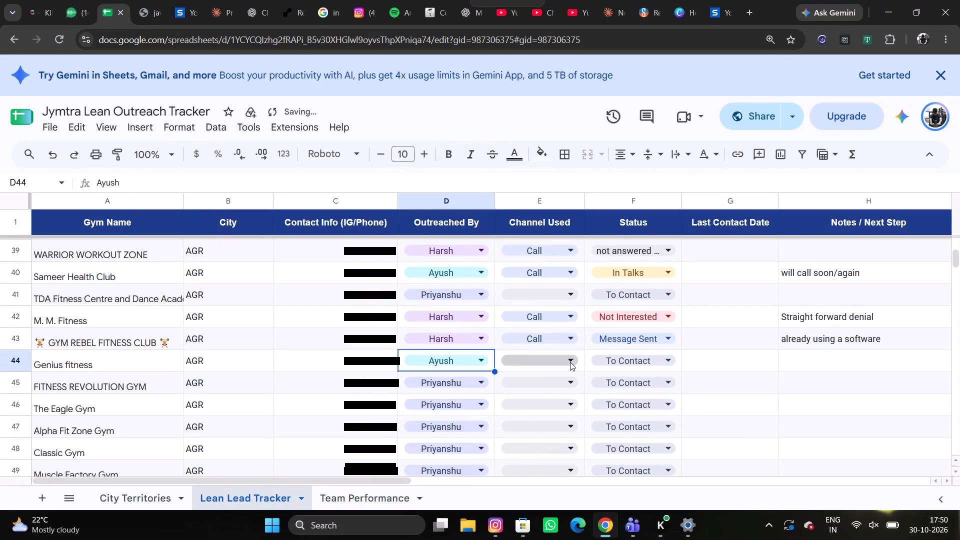
left_click(570, 362)
left_click(548, 426)
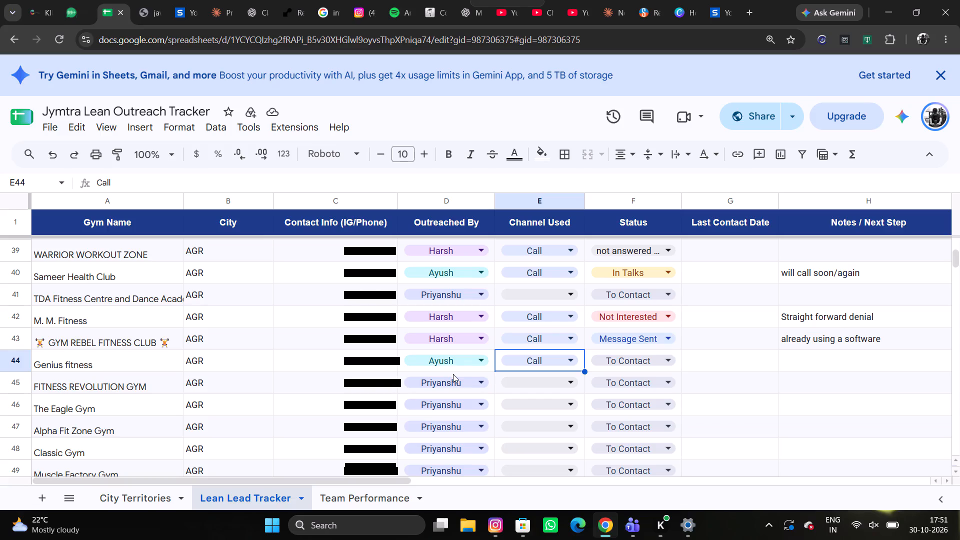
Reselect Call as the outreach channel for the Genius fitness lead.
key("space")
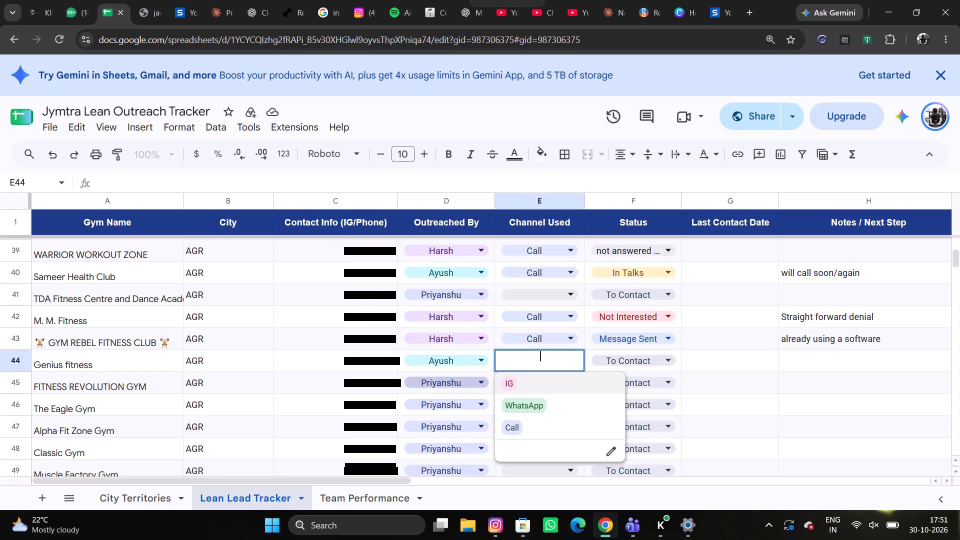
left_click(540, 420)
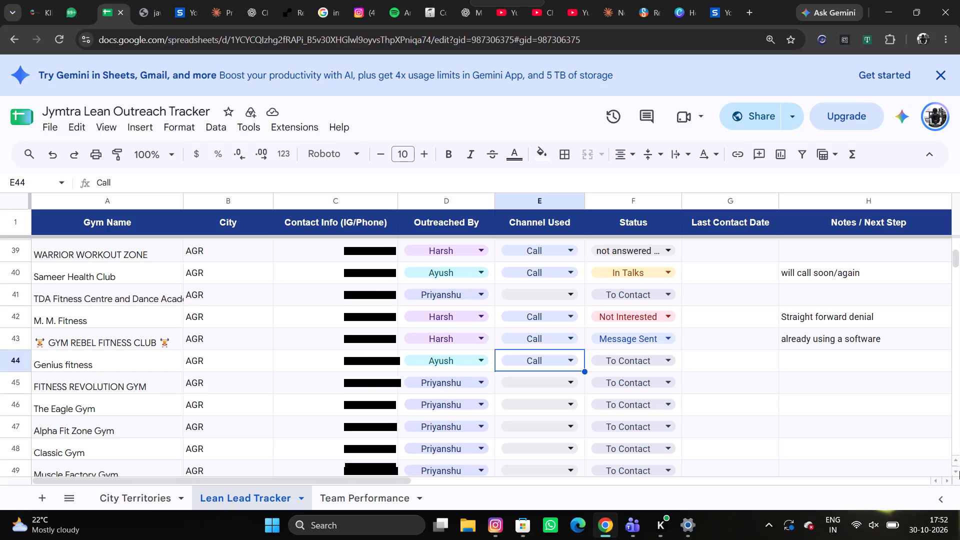
Assign the FITNESS REVOLUTION GYM lead to Adi and set its outreach channel to Call.
left_click(482, 383)
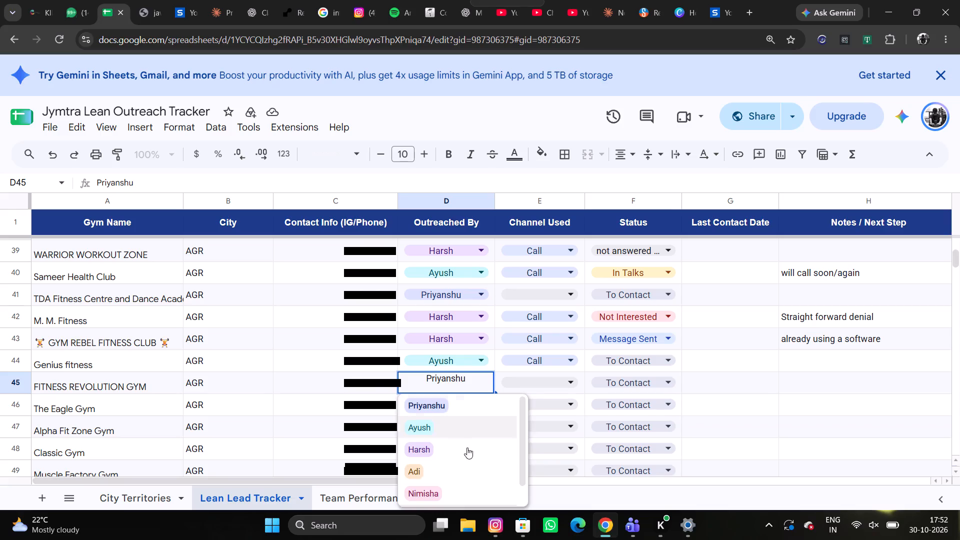
left_click(456, 471)
left_click(566, 382)
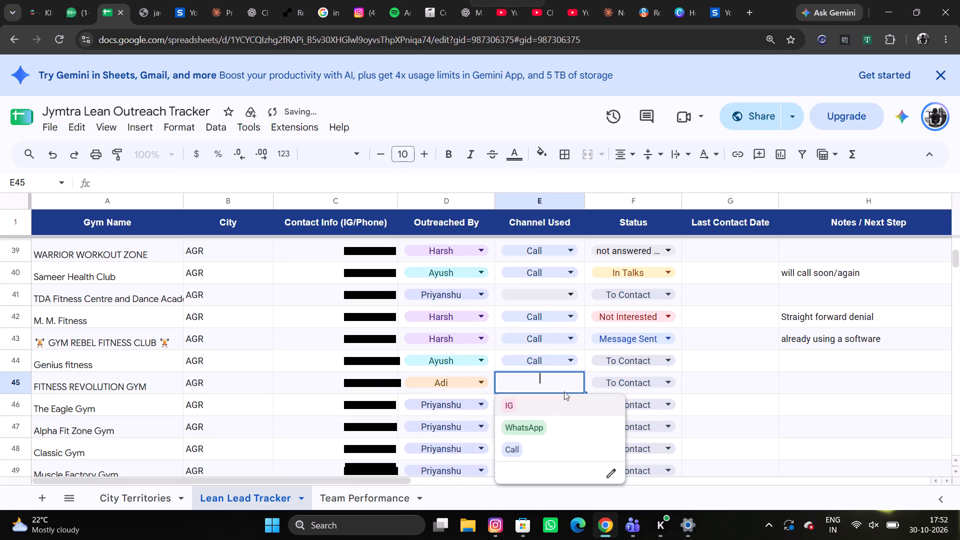
left_click(560, 449)
Set the status of Genius fitness to Not Interested and of FITNESS REVOLUTION GYM to not answered today.
left_click(626, 359)
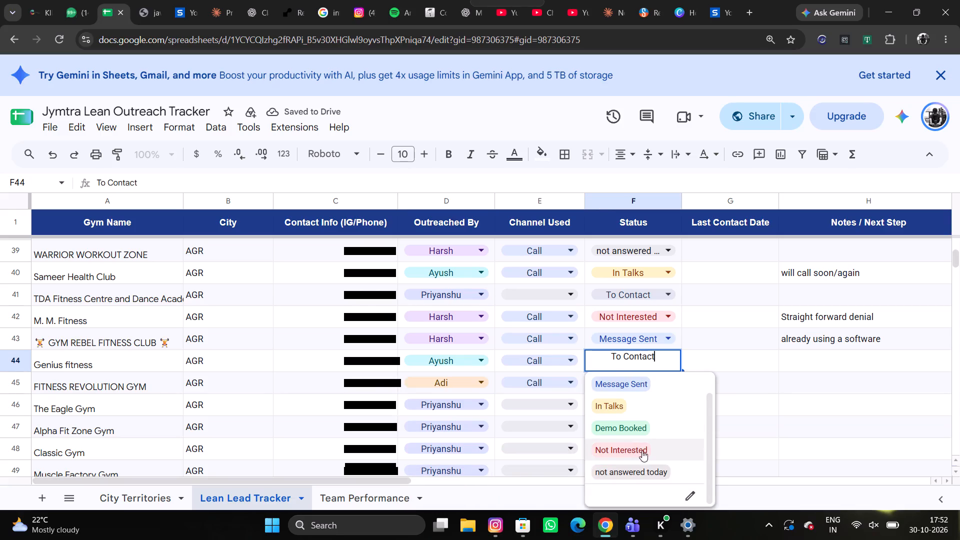
left_click(638, 443)
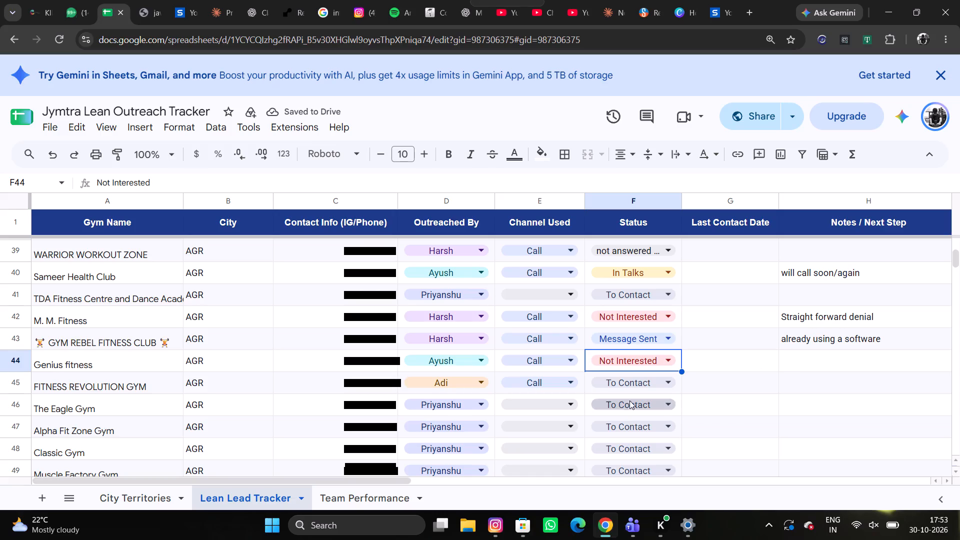
left_click(635, 384)
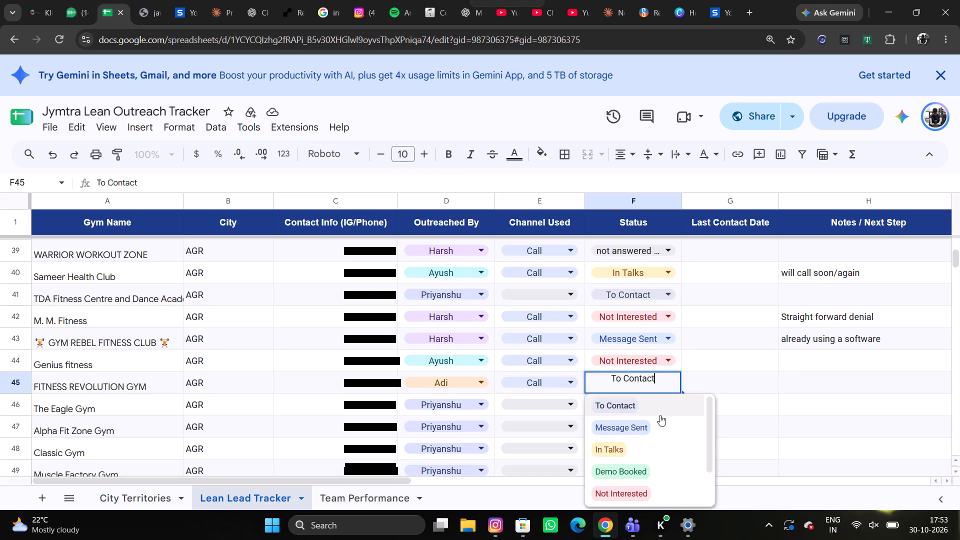
scroll(671, 480, "down", 1)
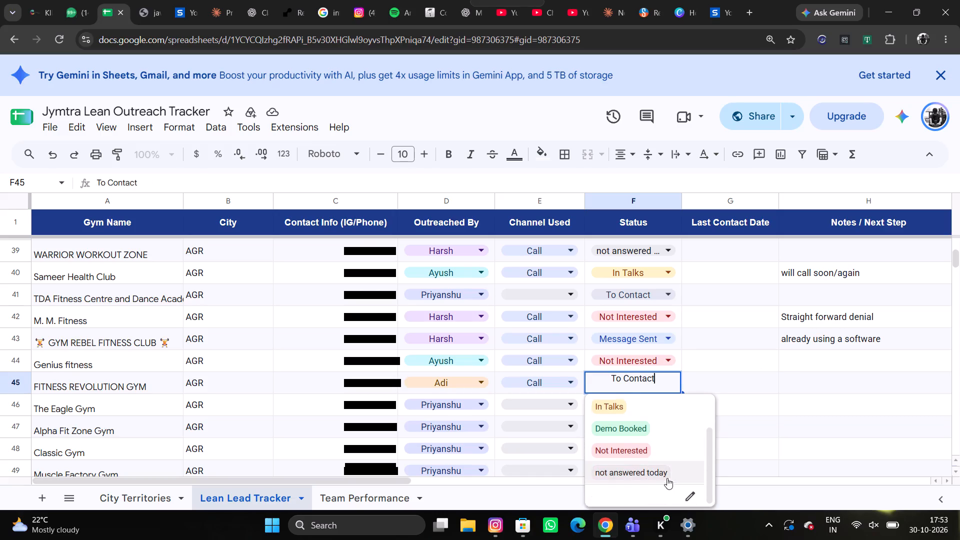
left_click(661, 475)
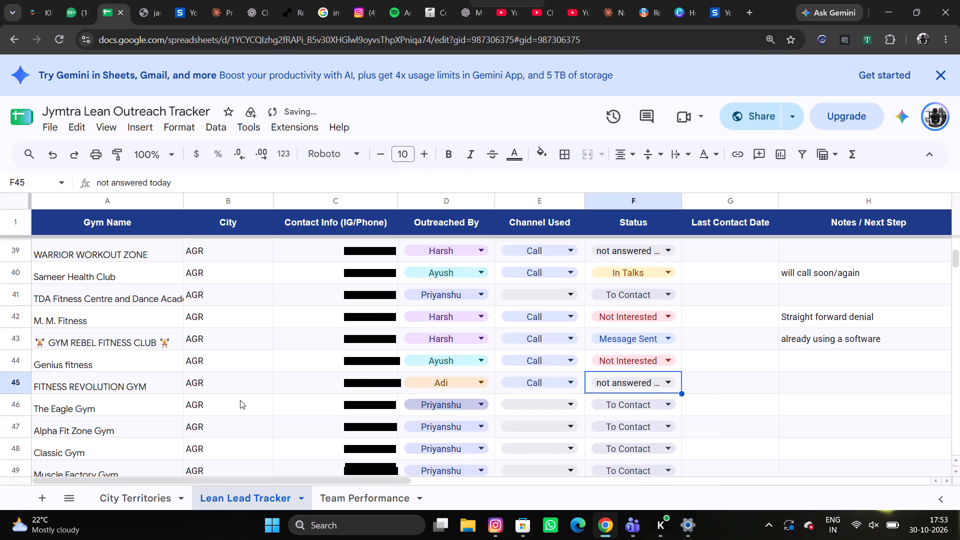
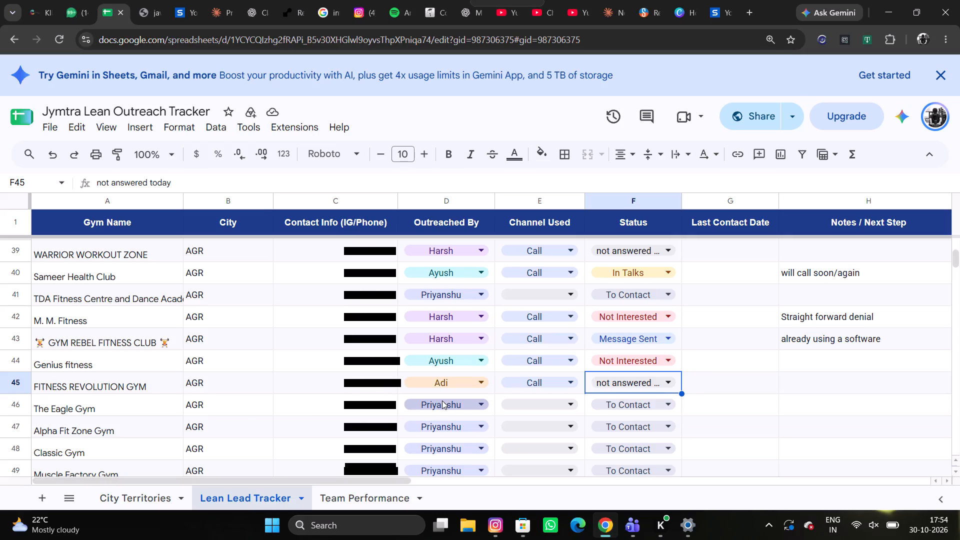
Assign The Eagle Gym lead to Harsh, with outreach channel Call and status not answered today.
scroll(442, 400, "down", 1)
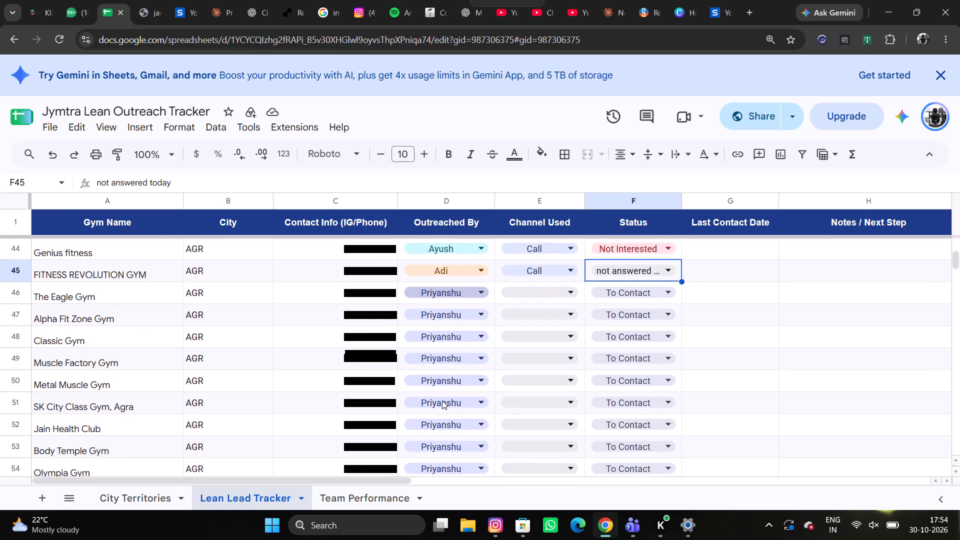
scroll(442, 400, "down", 1)
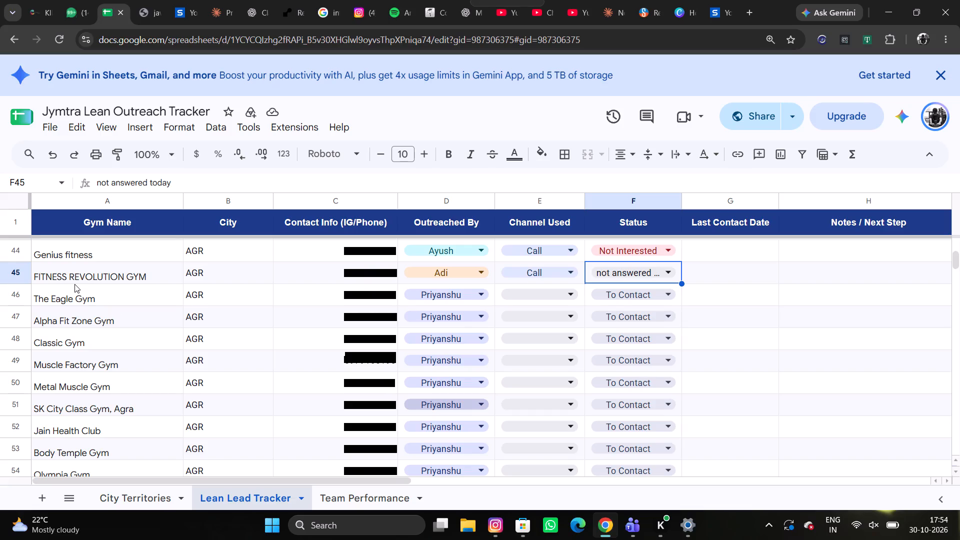
key("Left")
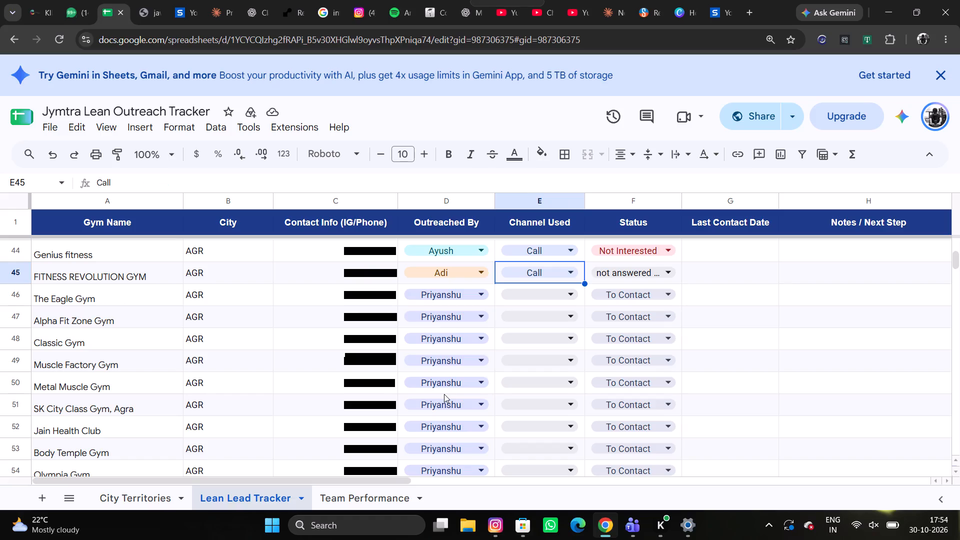
left_click(474, 292)
left_click(451, 352)
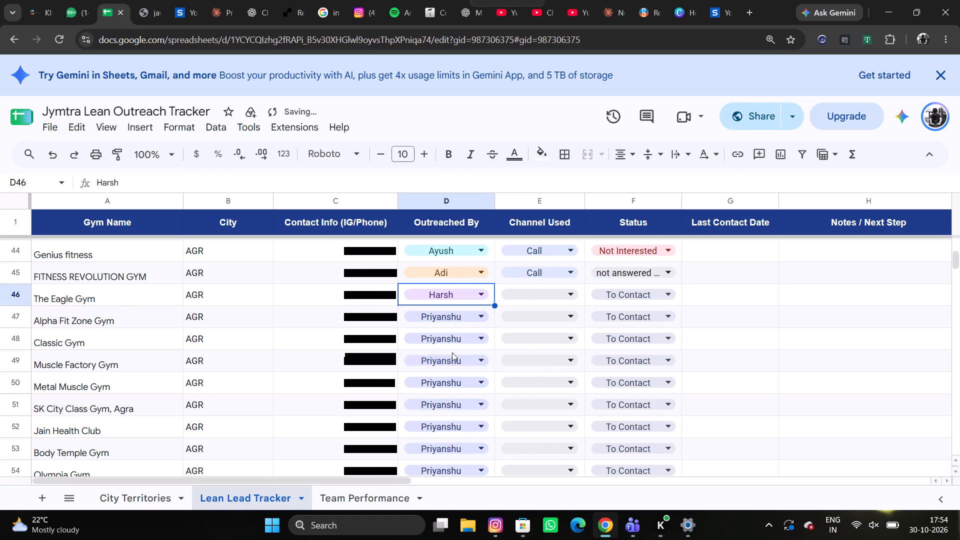
left_click(536, 289)
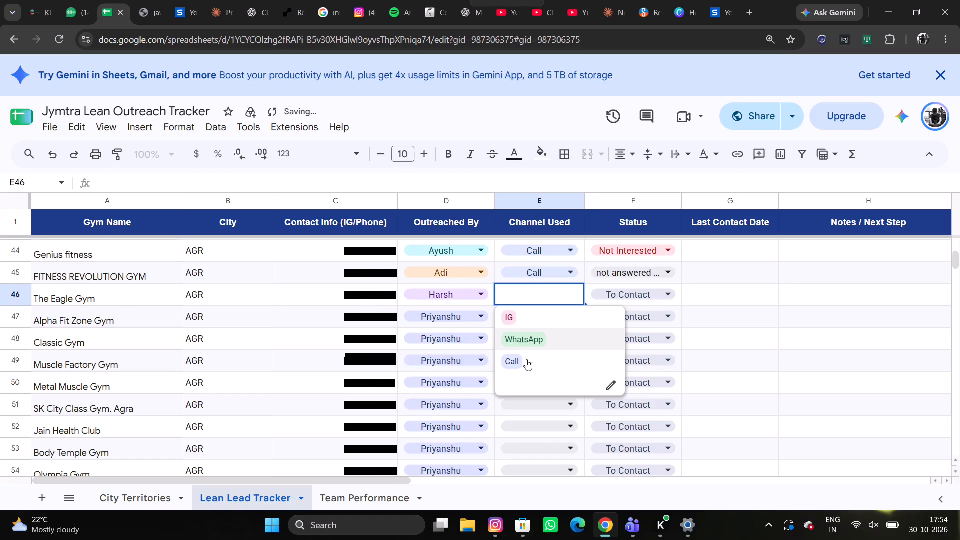
left_click(526, 359)
left_click(606, 296)
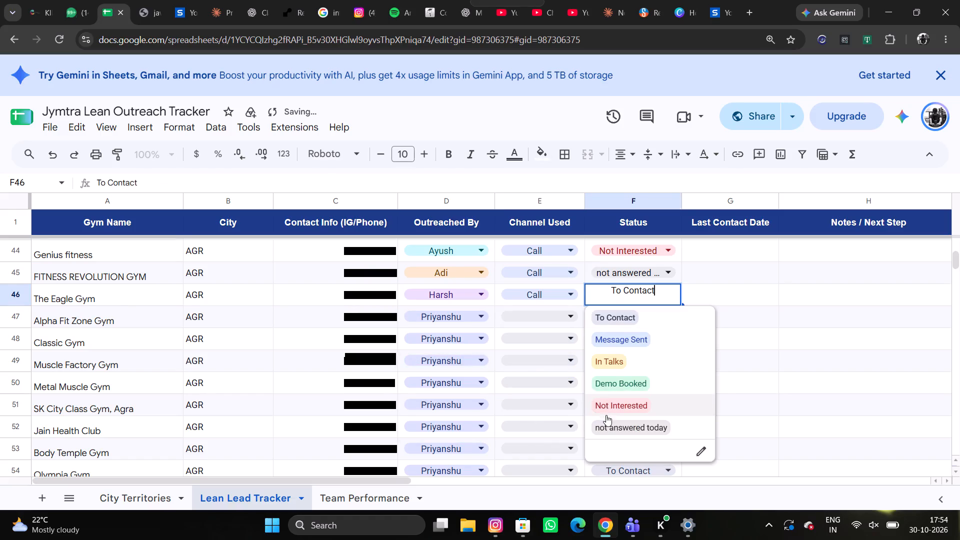
left_click(606, 424)
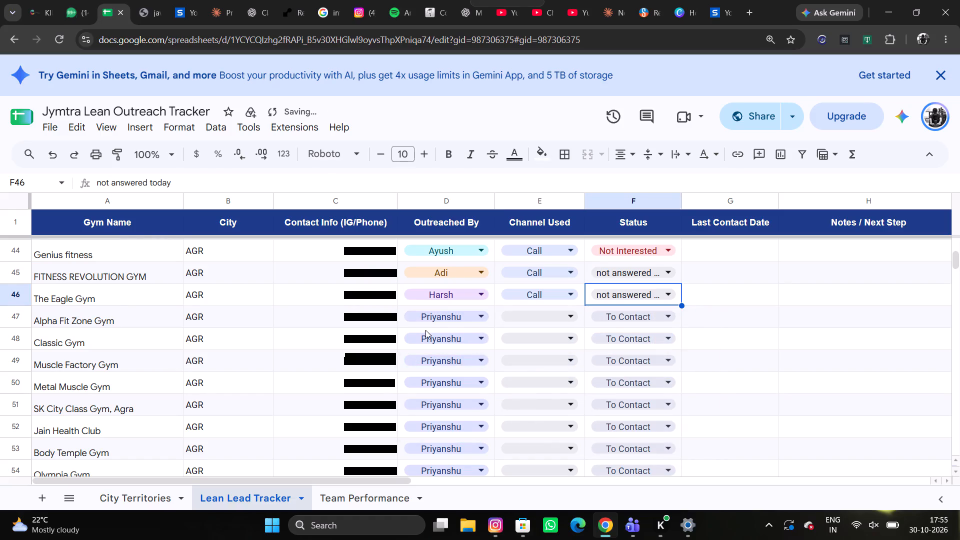
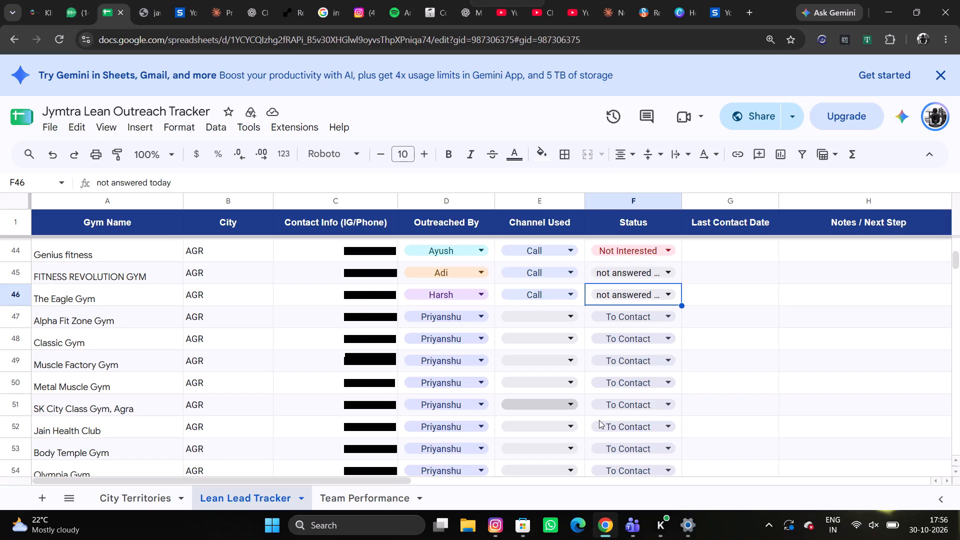
Add the note "picked by mummy" to the Notes / Next Step cell of the Classic Gym lead.
left_click(731, 342)
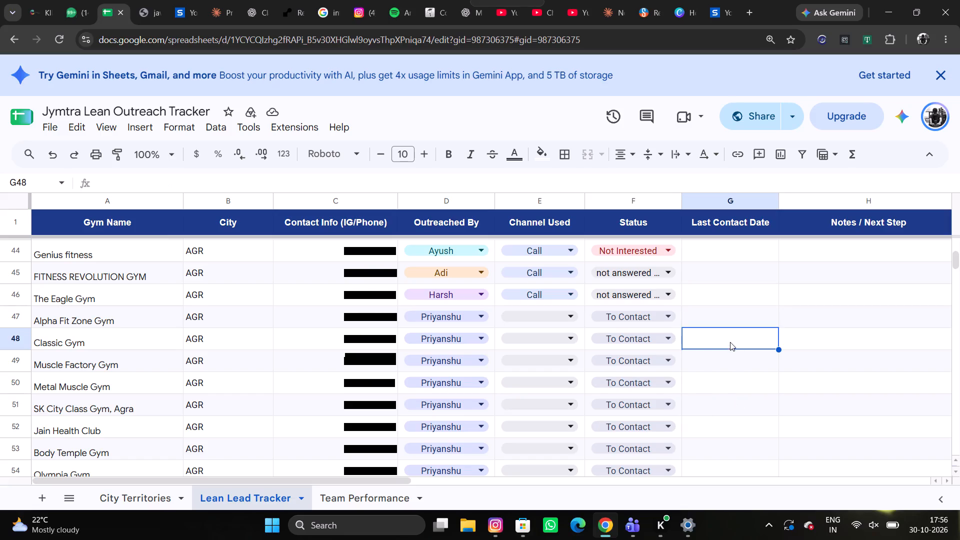
left_click(785, 341)
key("p")
type("icked m")
key("BackSpace")
type("by mummy")
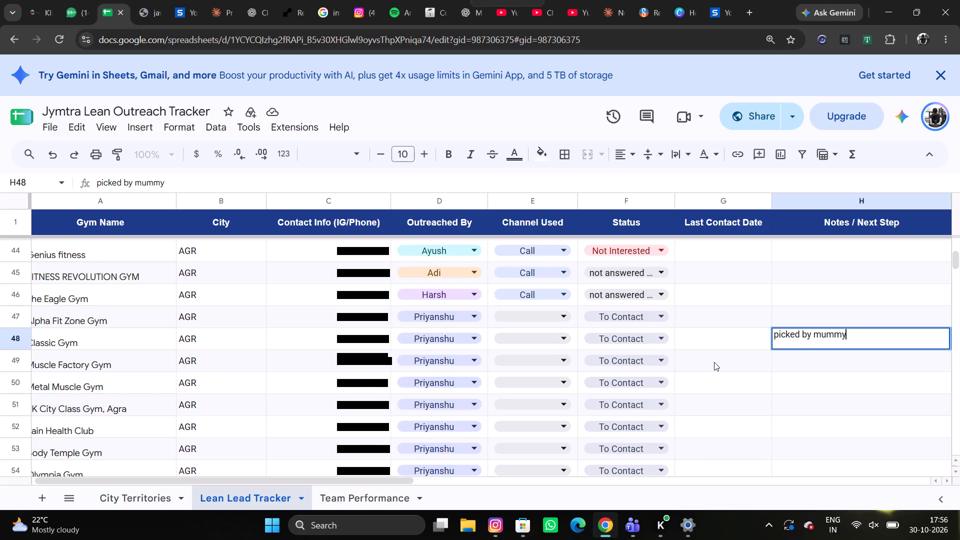
Assign the Classic Gym lead to Adi, with outreach channel Call and status not answered today.
left_click(449, 340)
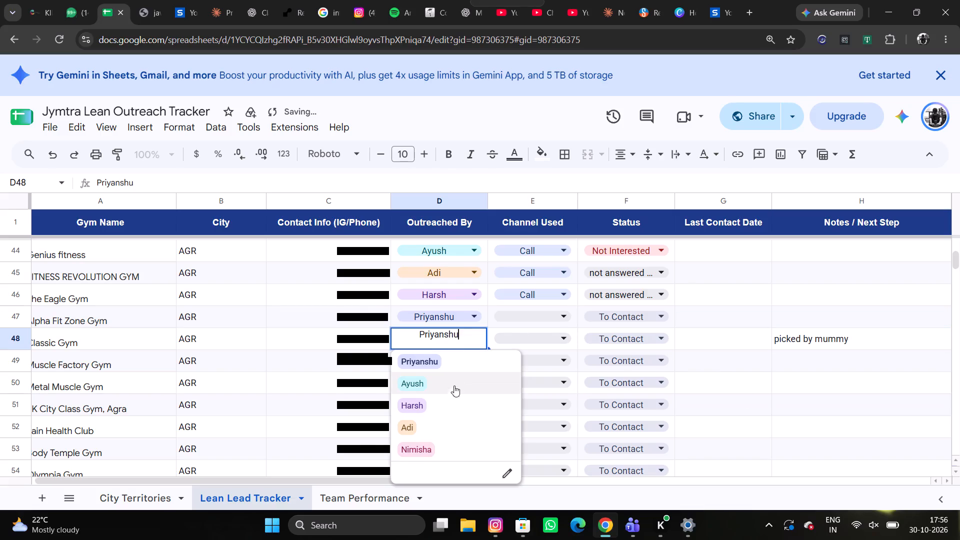
left_click(444, 432)
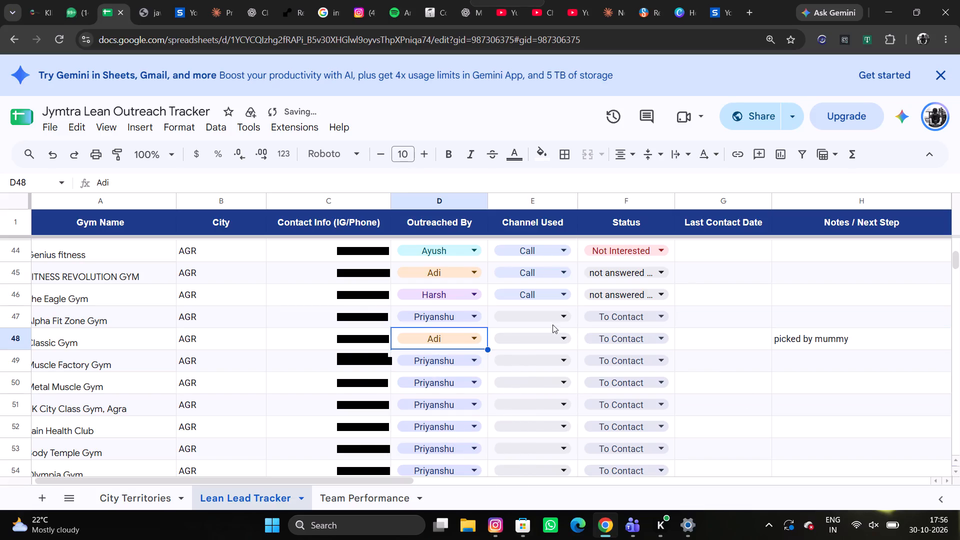
left_click(552, 341)
left_click(530, 413)
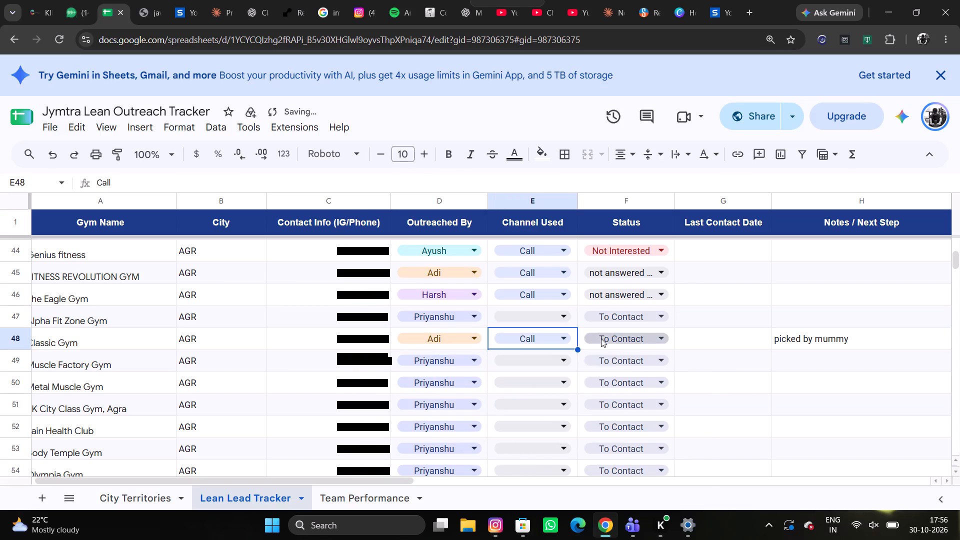
left_click(602, 338)
left_click(588, 466)
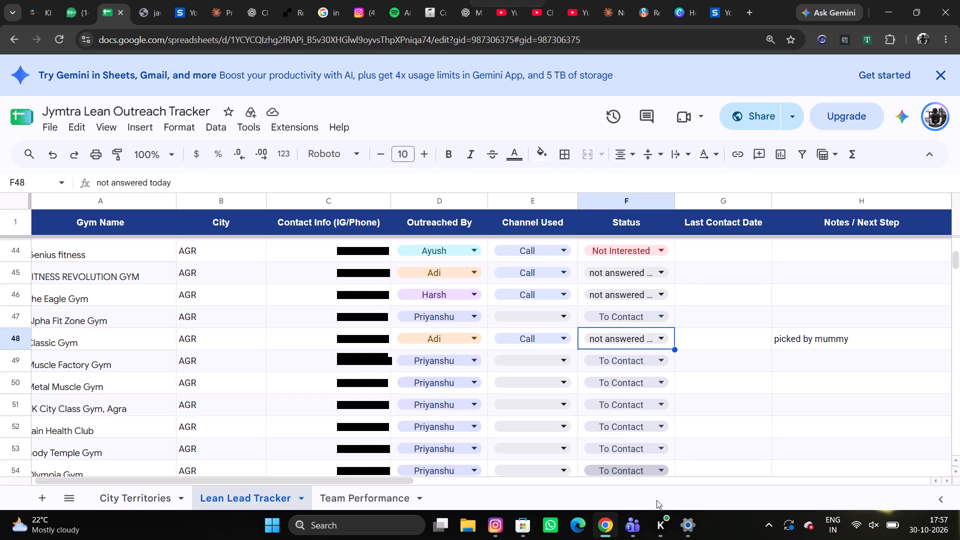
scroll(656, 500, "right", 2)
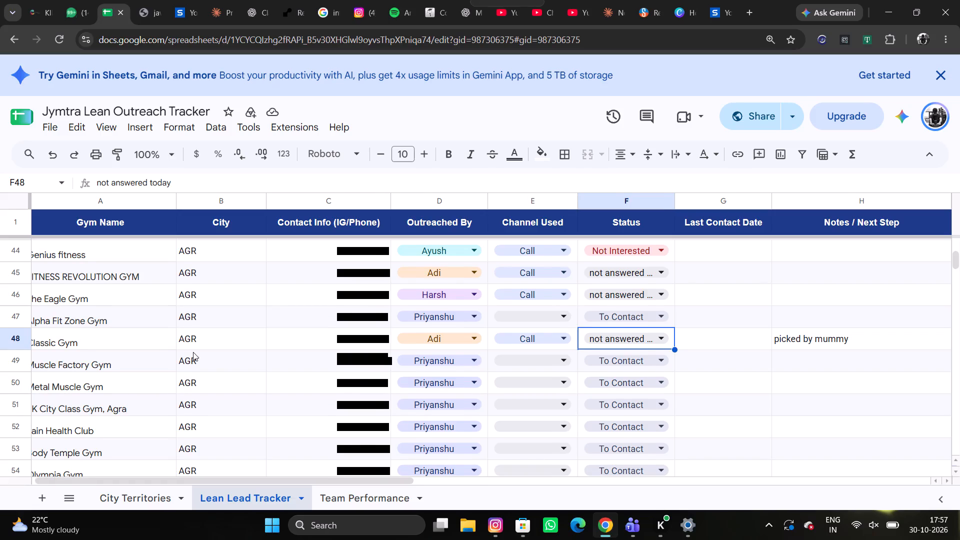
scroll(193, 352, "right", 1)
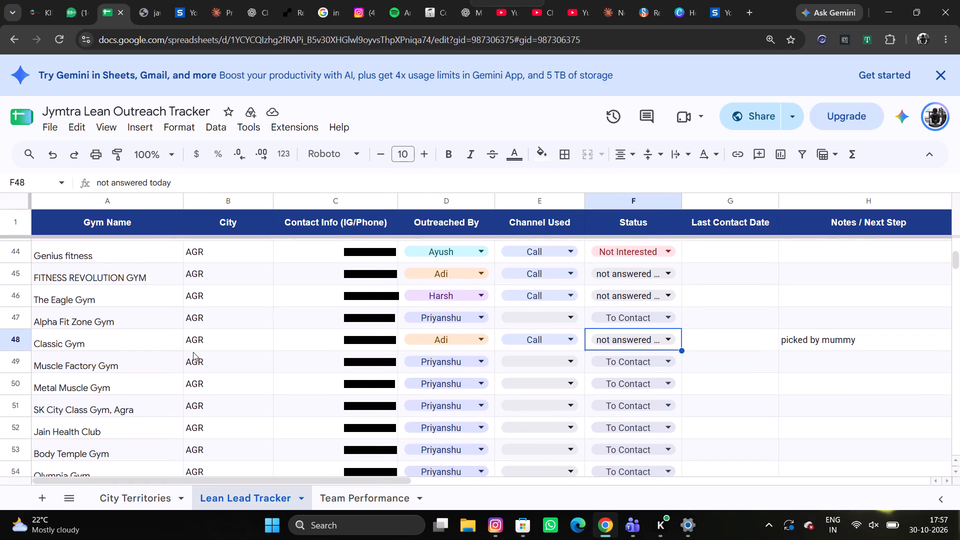
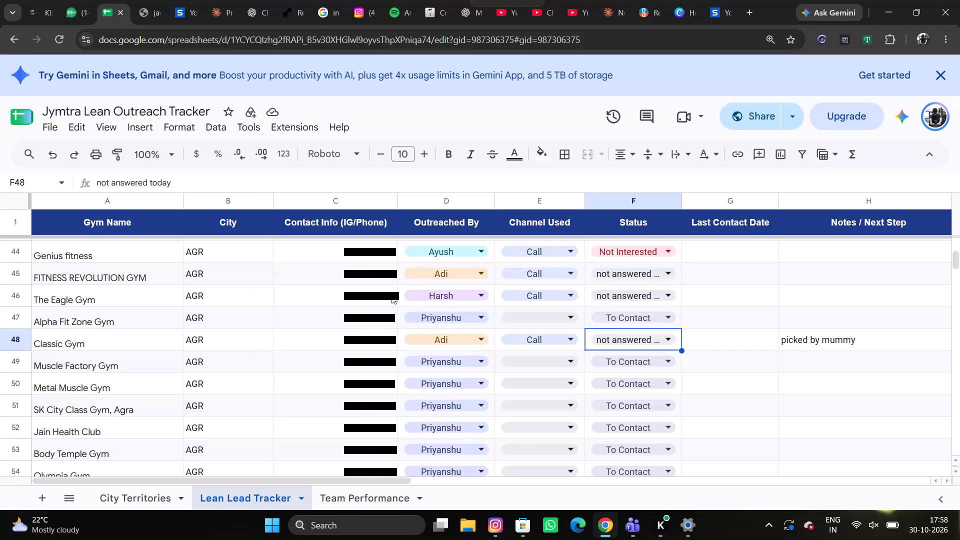
Assign the Muscle Factory Gym lead to Adi, with outreach channel Call and status In Talks.
scroll(351, 417, "down", 1)
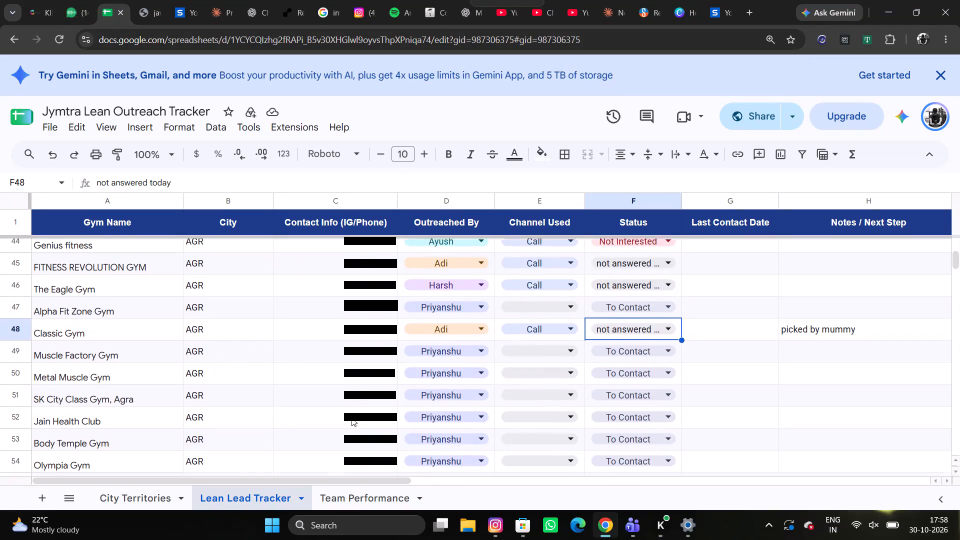
scroll(351, 417, "down", 2)
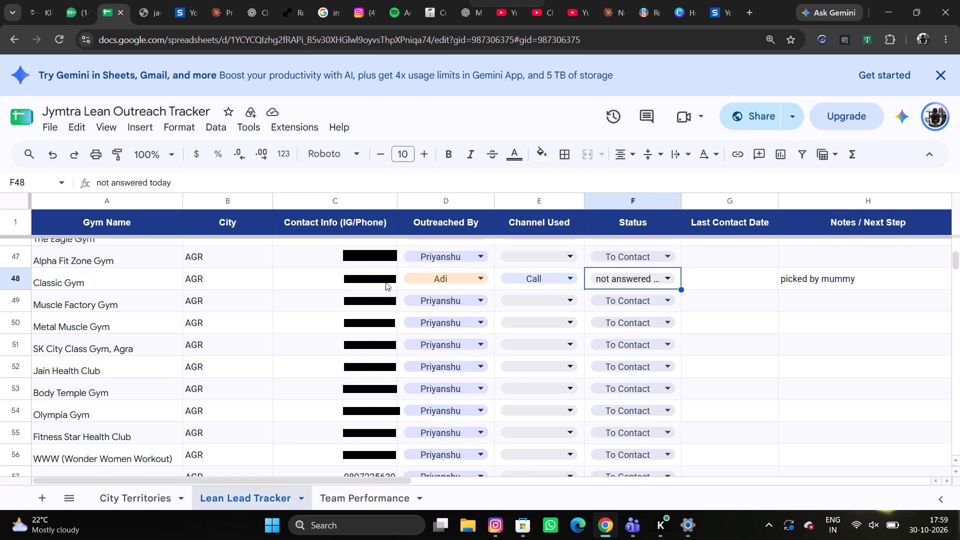
left_click(441, 301)
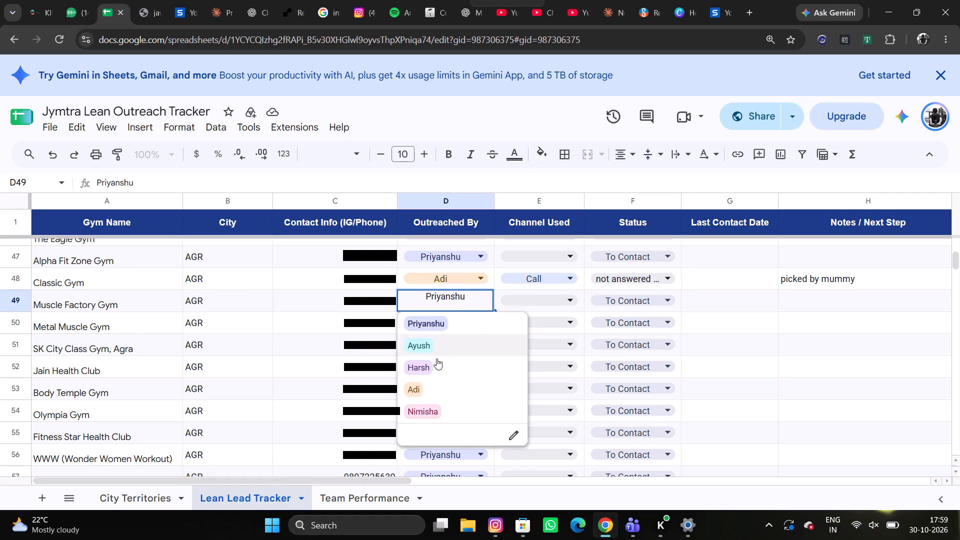
left_click(412, 393)
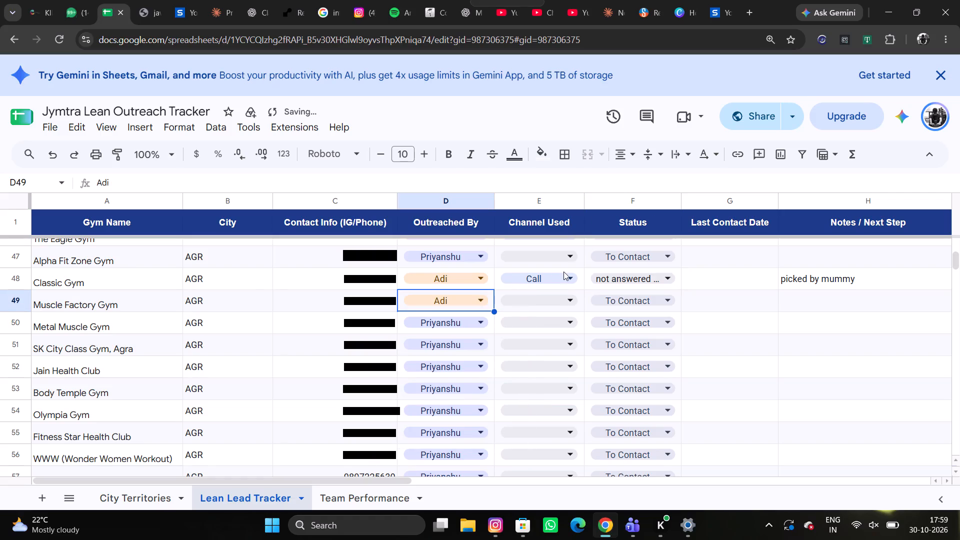
left_click(560, 295)
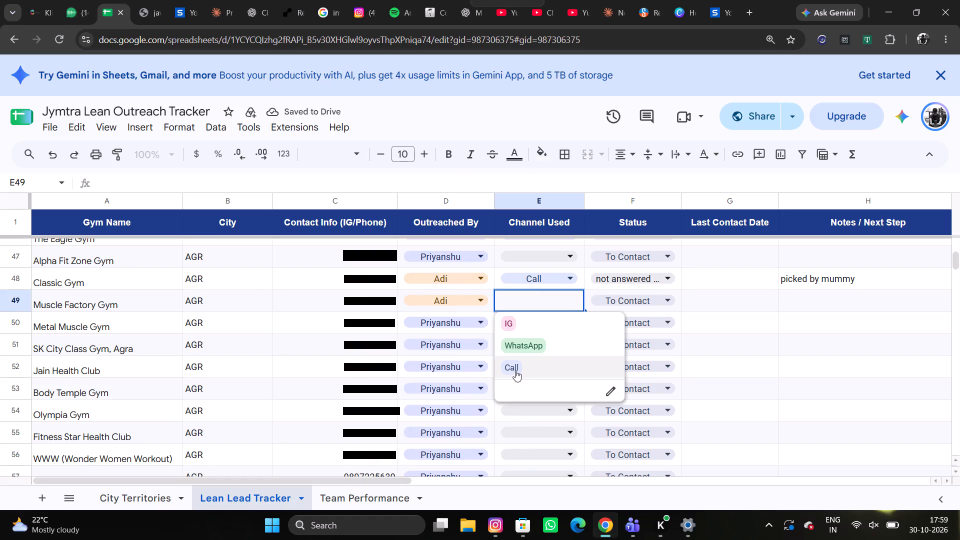
left_click(515, 370)
left_click(626, 301)
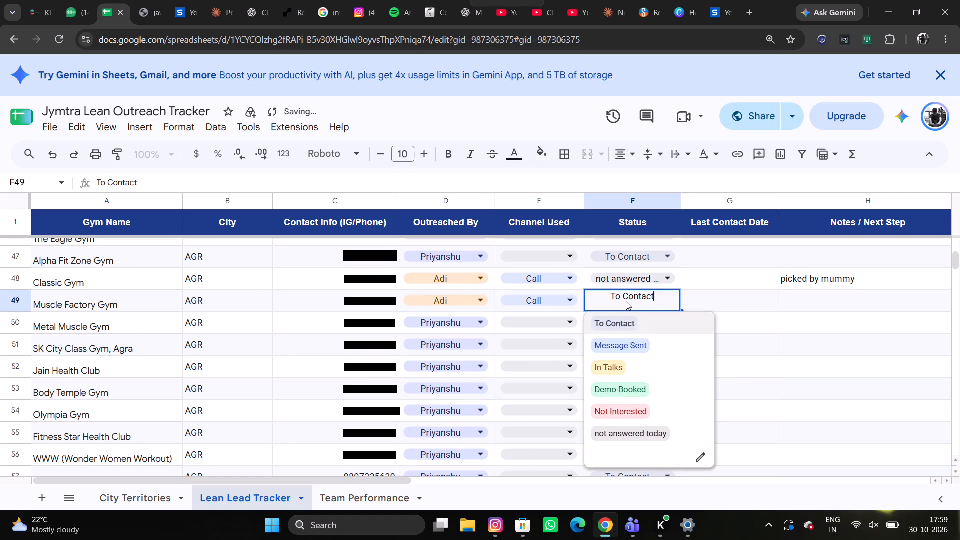
scroll(624, 395, "down", 1)
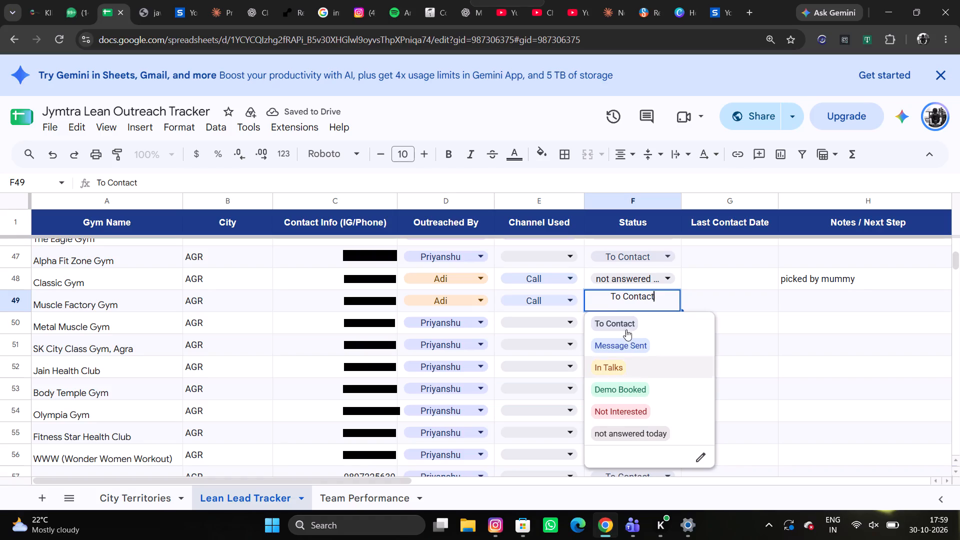
left_click(607, 366)
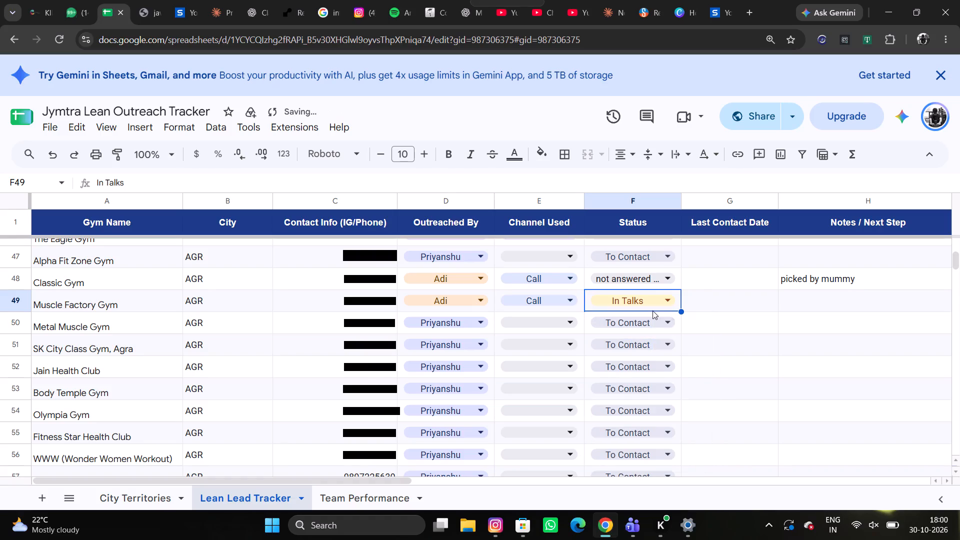
Add the note "a potential customer" to the Notes / Next Step cell of the Muscle Factory Gym lead.
left_click(795, 304)
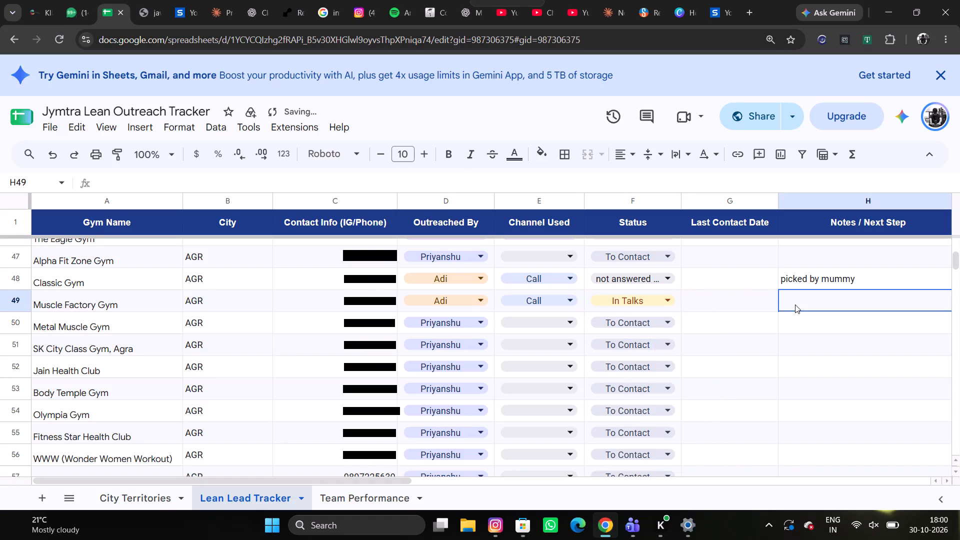
double_click(795, 304)
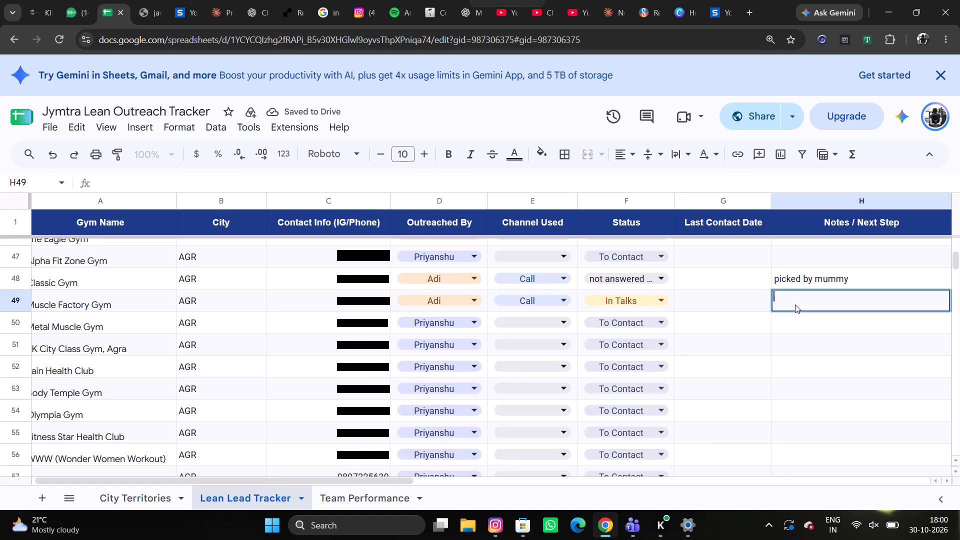
type("can")
key("space")
key("BackSpace")
key("BackSpace")
key("BackSpace")
key("BackSpace")
key("BackSpace")
type("can")
key("space")
key("BackSpace")
key("BackSpace")
key("BackSpace")
key("BackSpace")
type("a potential customer")
left_click(858, 320)
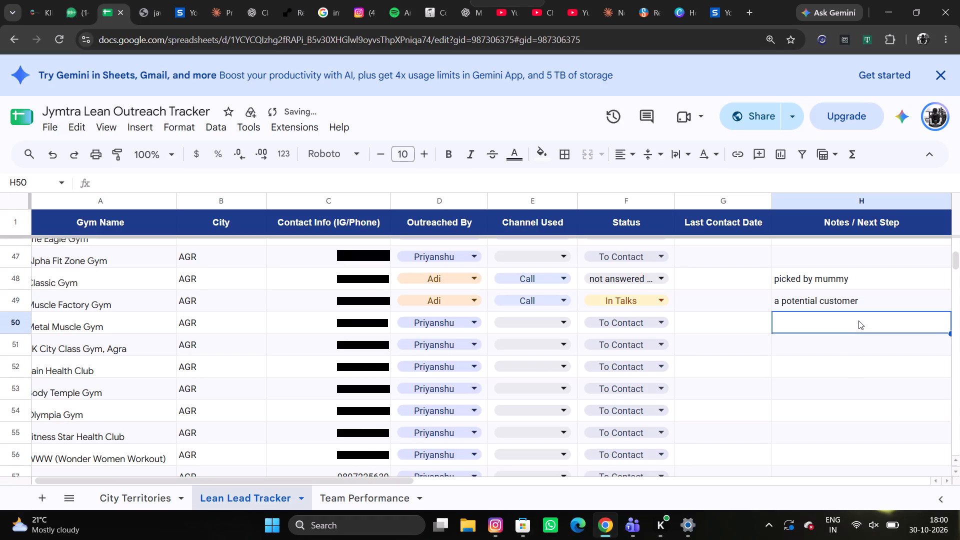
scroll(225, 328, "right", 1)
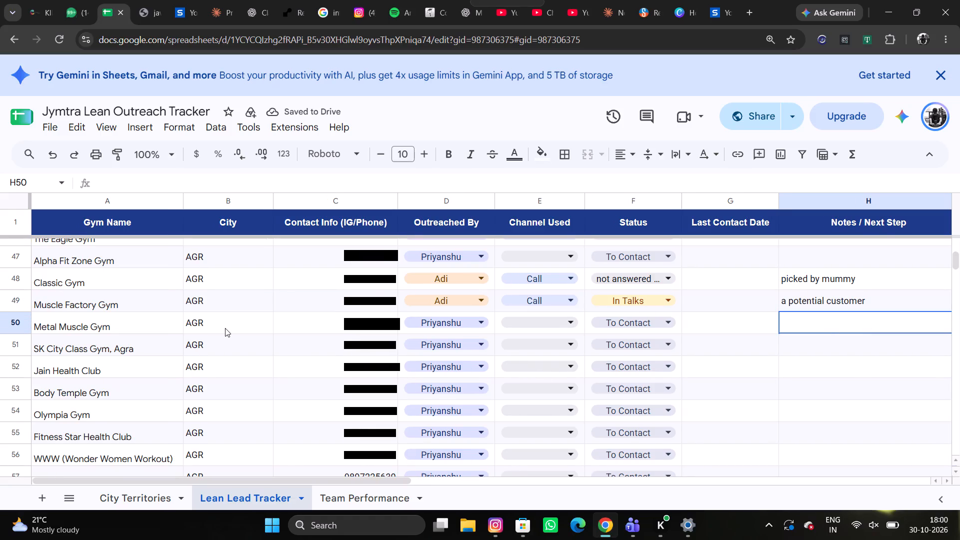
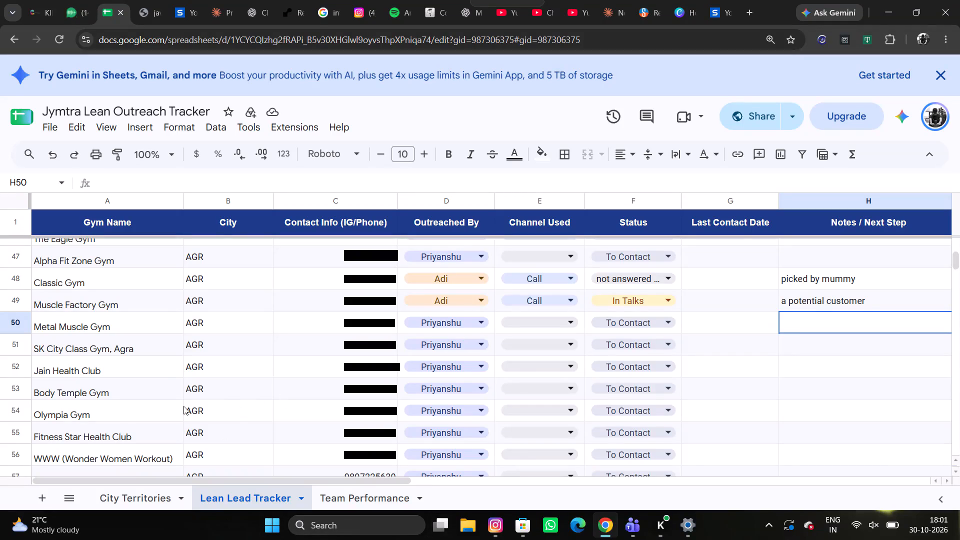
Assign the Body Temple Gym lead to Harsh and set its outreach channel to Call.
left_click(459, 381)
left_click(456, 390)
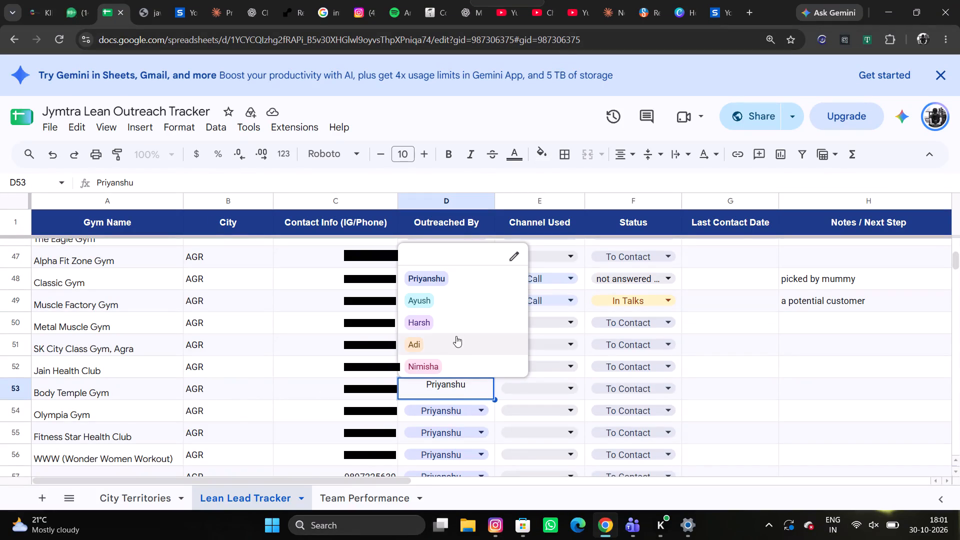
left_click(456, 312)
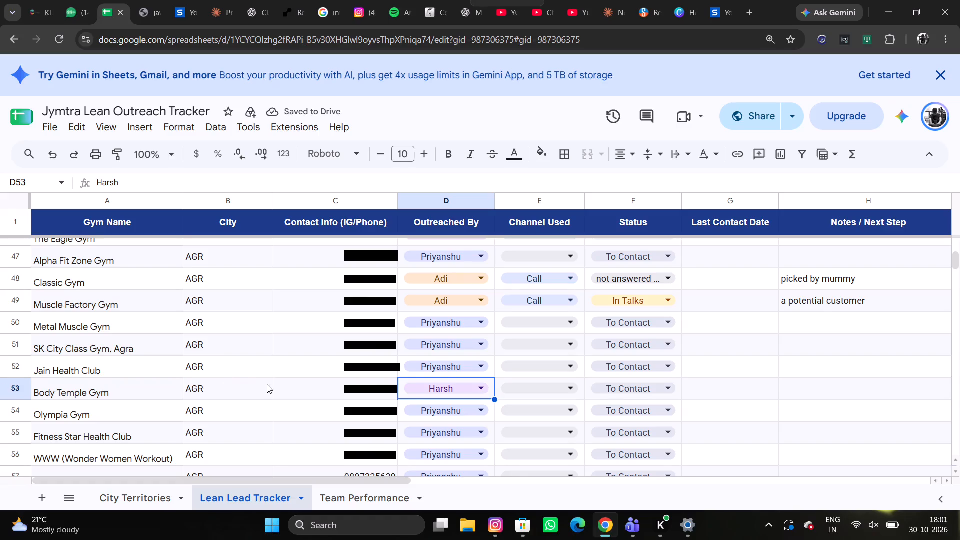
left_click(431, 372)
left_click(545, 387)
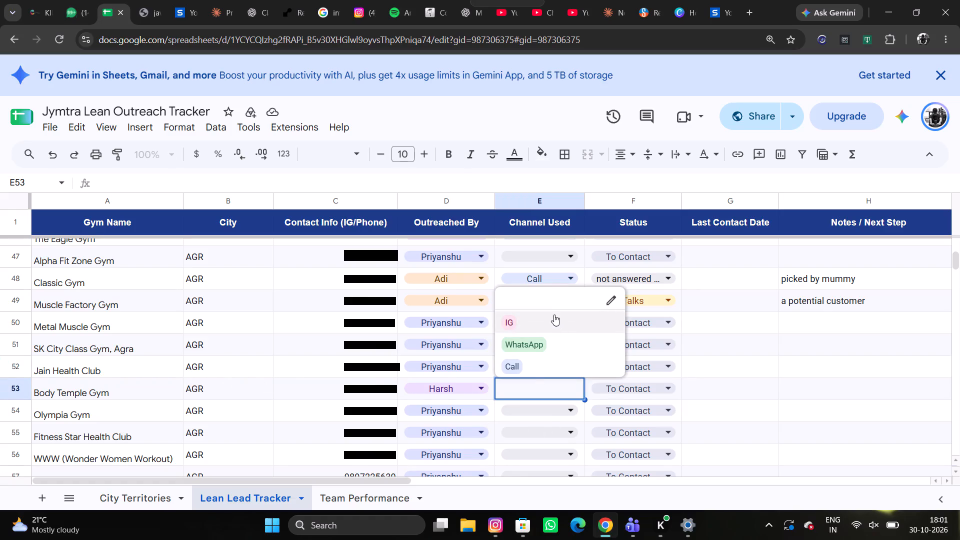
left_click(532, 372)
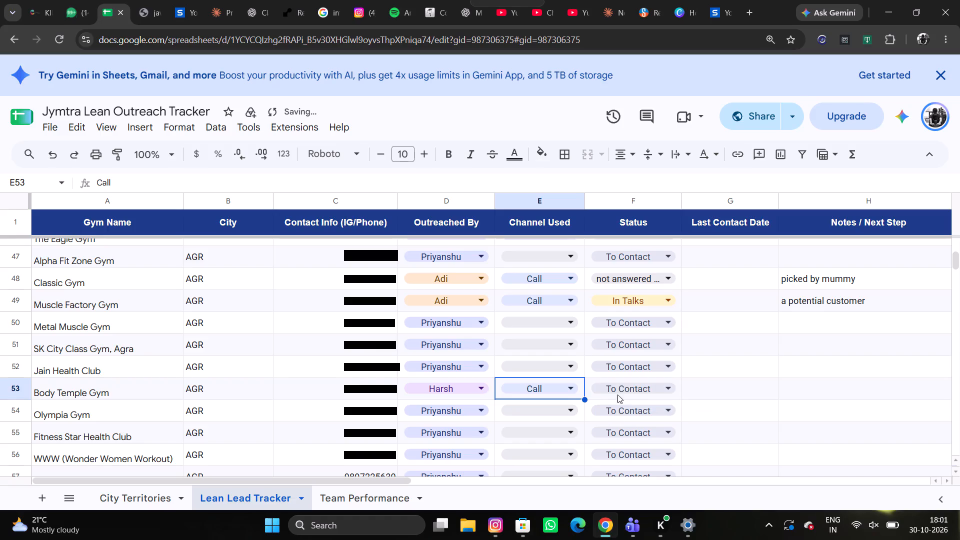
Set the status of the Body Temple Gym lead to Not Interested.
left_click(612, 382)
left_click(615, 390)
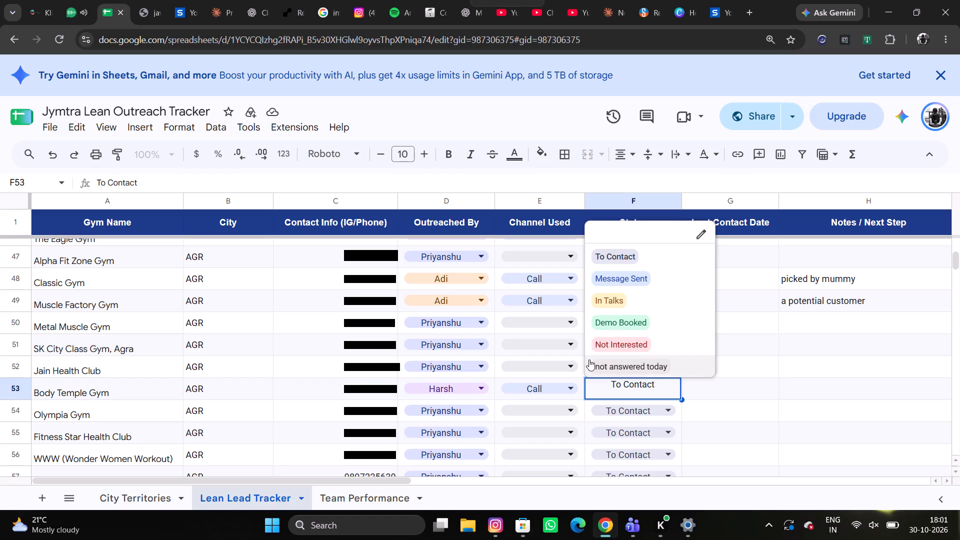
left_click(597, 338)
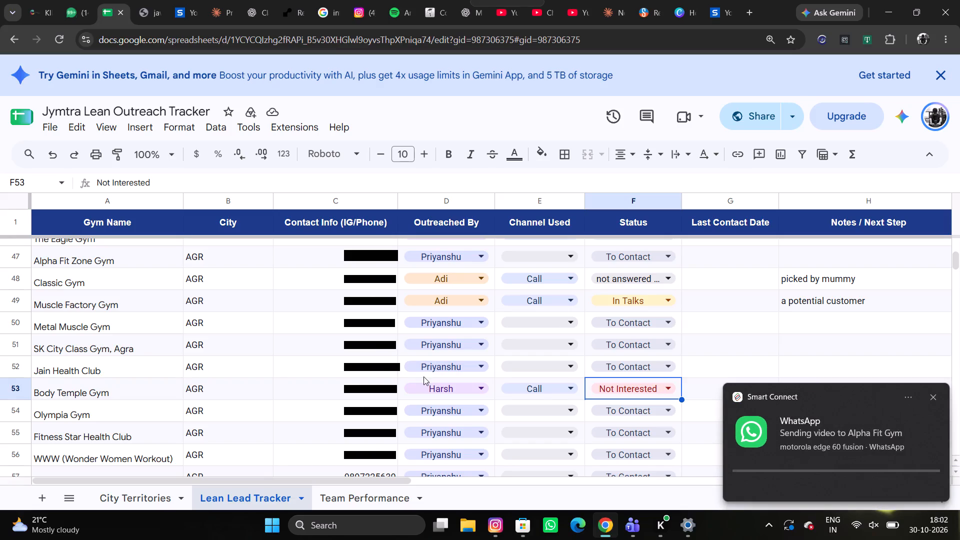
Assign the Jain Health Club lead to Harsh, with outreach channel Call and status not answered today.
left_click(470, 371)
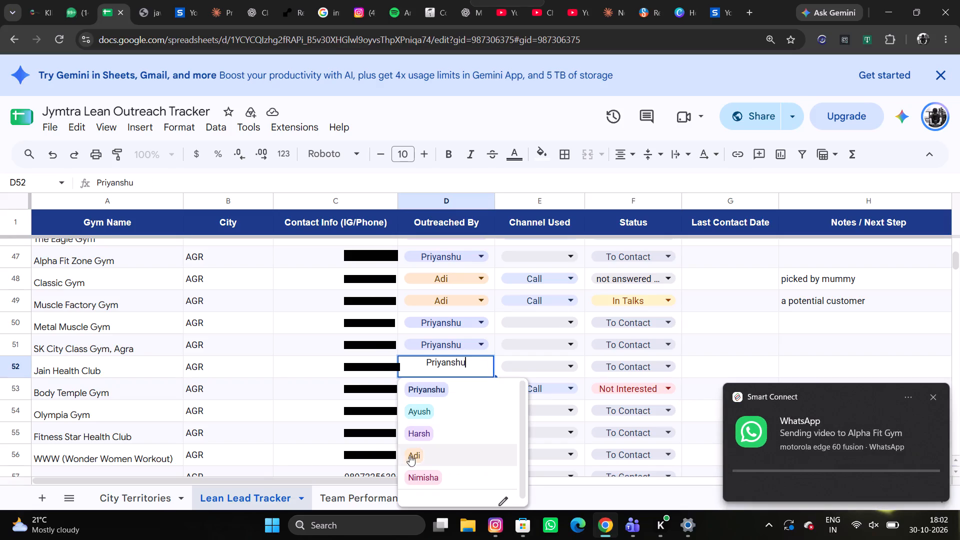
left_click(420, 428)
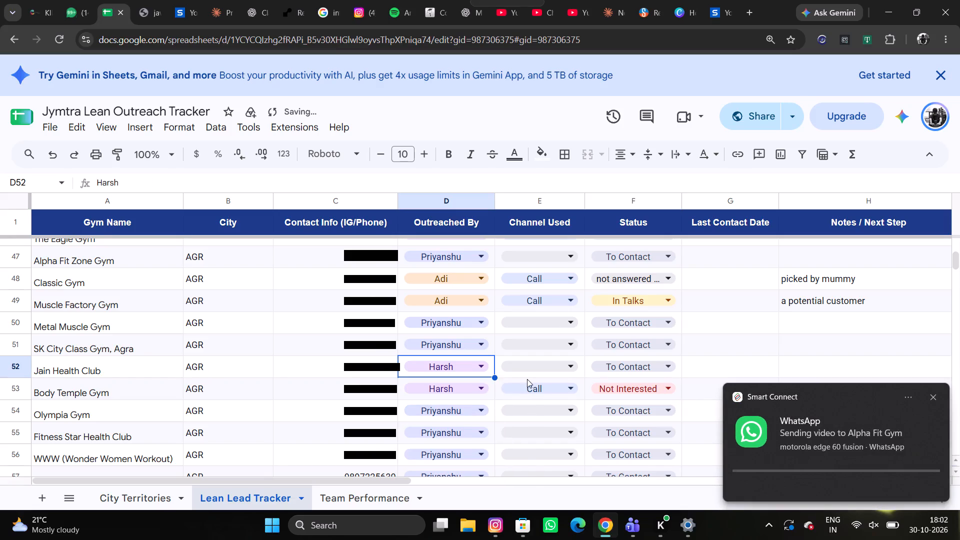
left_click(537, 362)
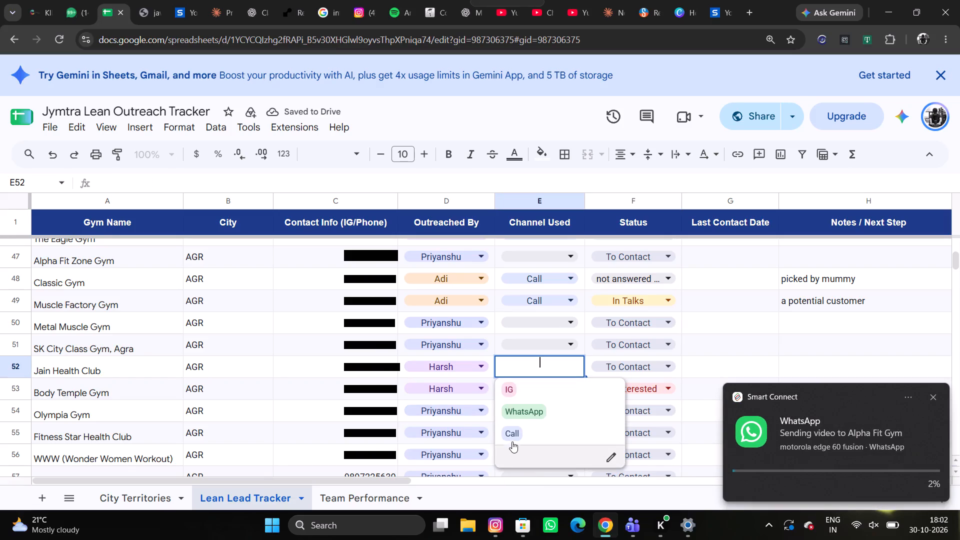
left_click(516, 433)
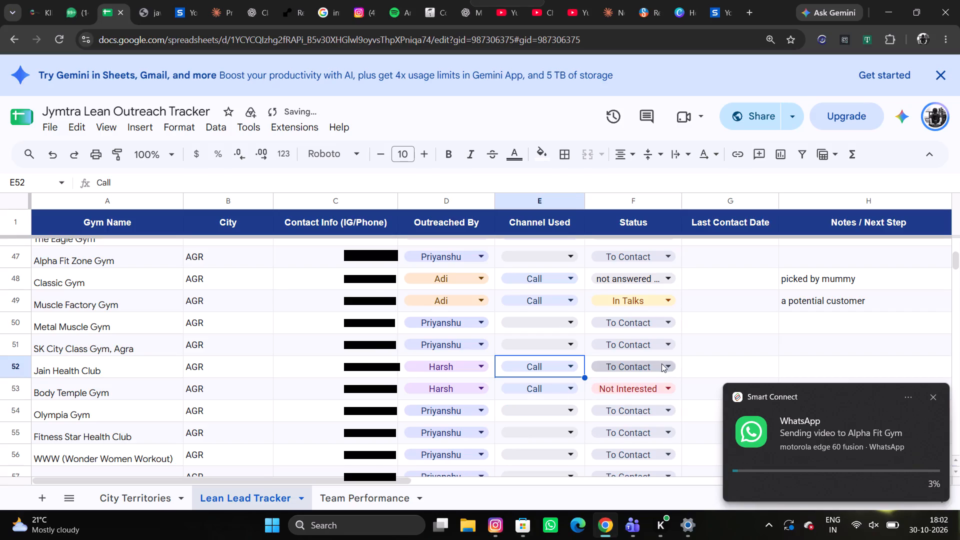
left_click(660, 362)
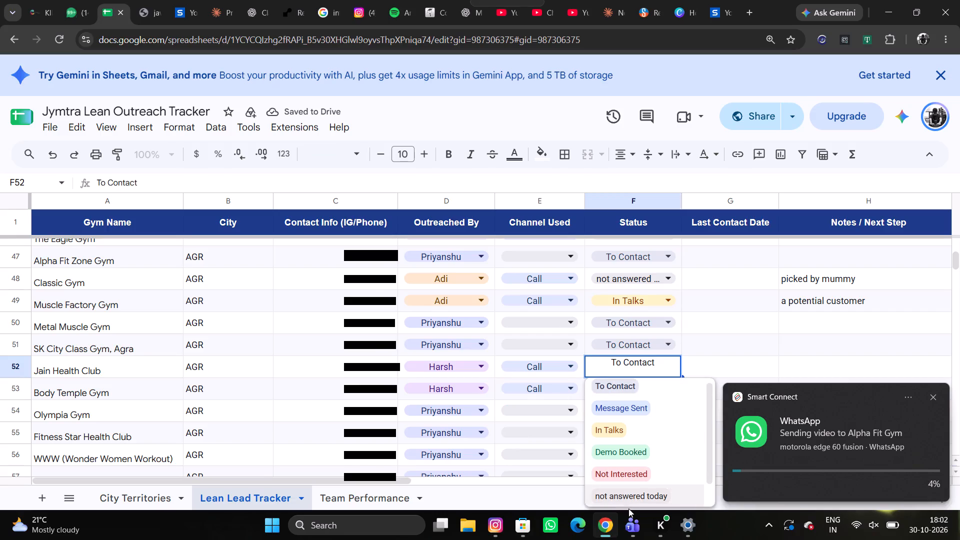
left_click(633, 492)
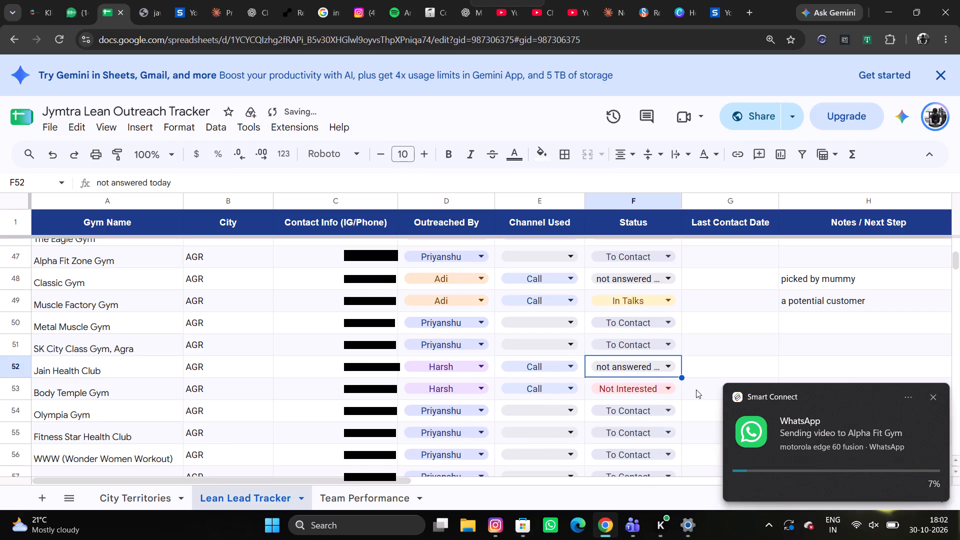
scroll(696, 389, "down", 1)
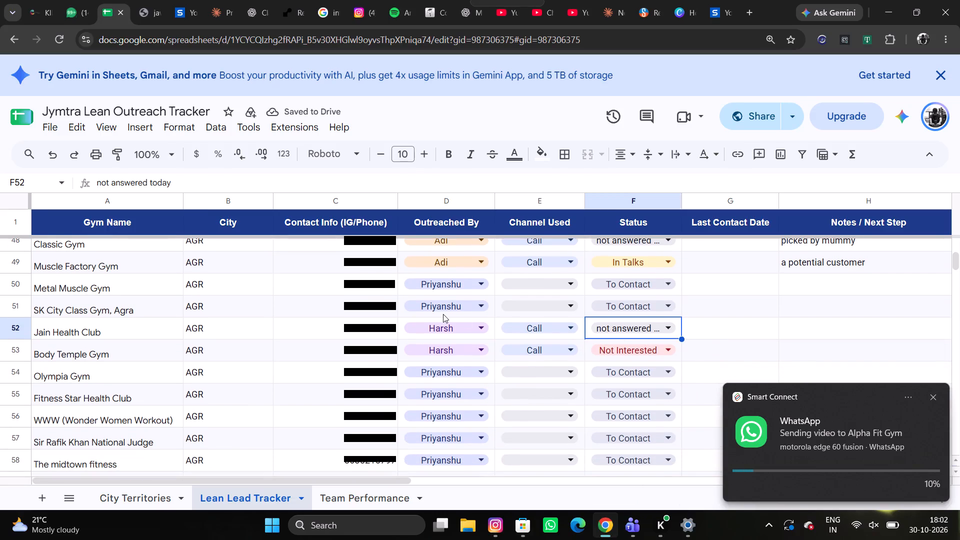
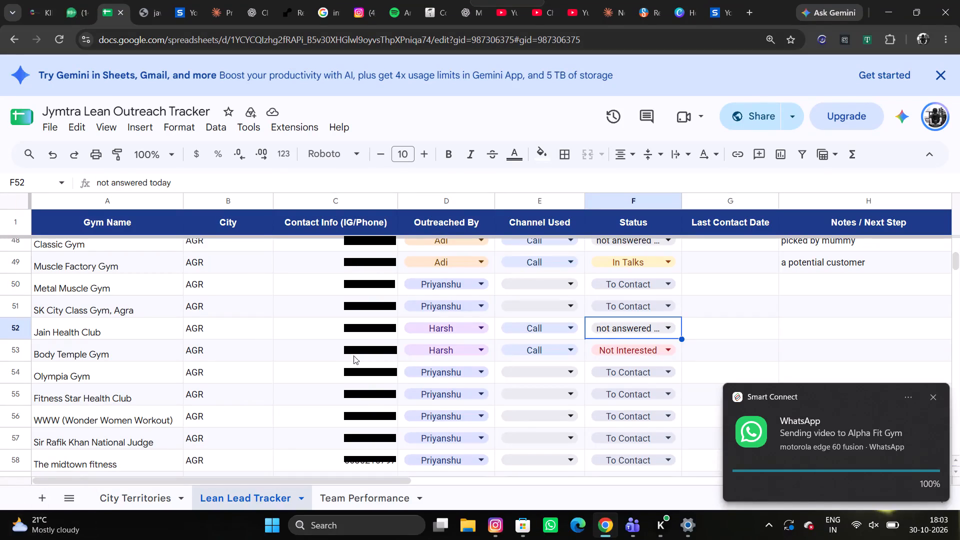
Assign the Alpha Fit Zone Gym lead to Ayush and open its Channel Used cell for choosing an outreach channel.
scroll(429, 308, "up", 1)
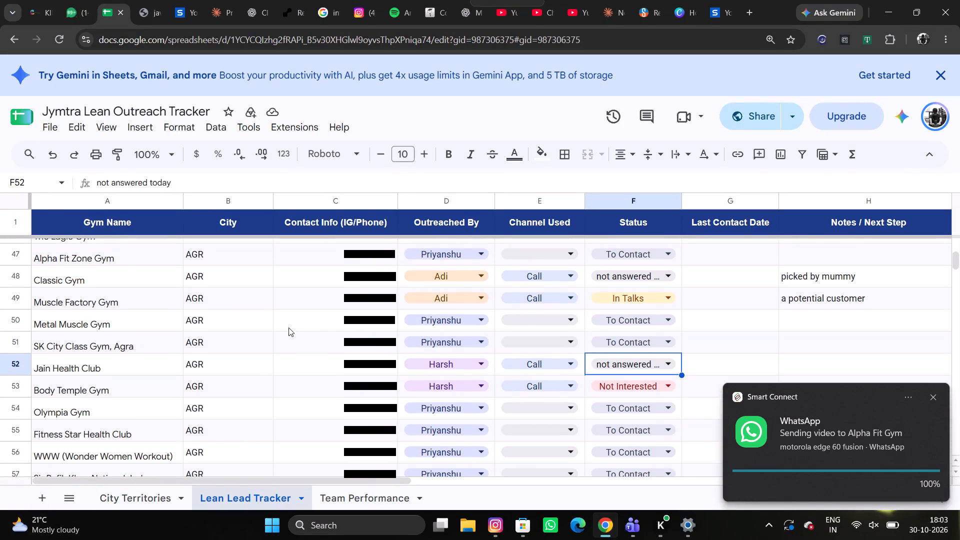
scroll(292, 390, "up", 1)
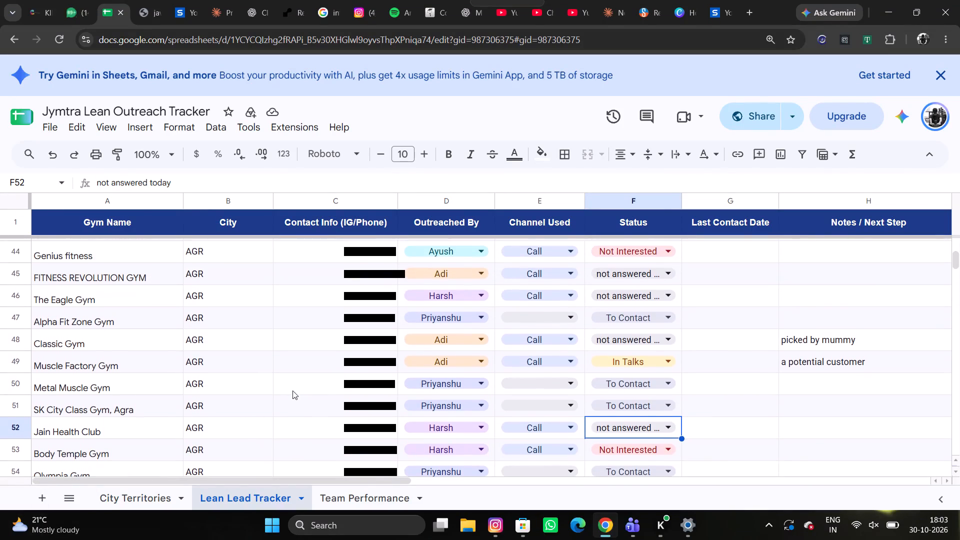
scroll(292, 390, "up", 1)
left_click(434, 323)
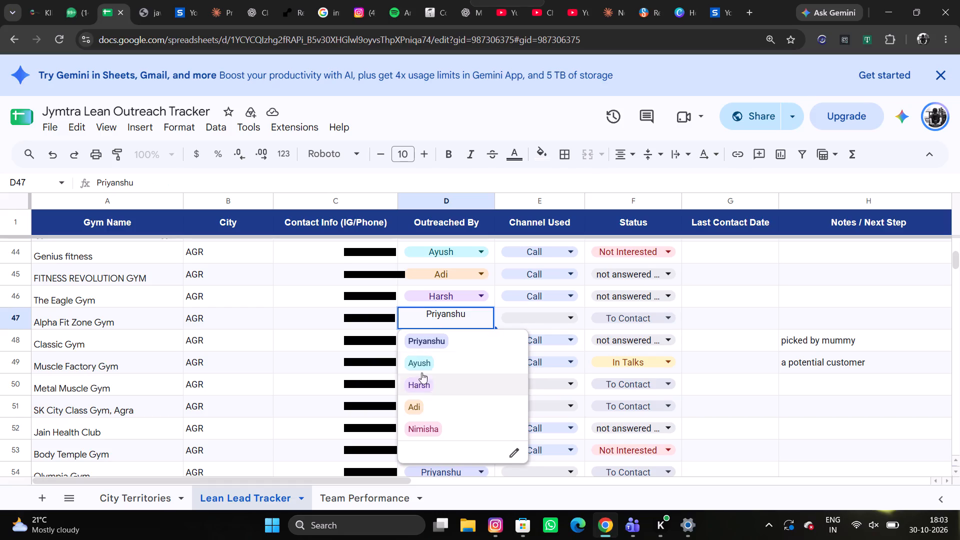
left_click(426, 364)
left_click(551, 321)
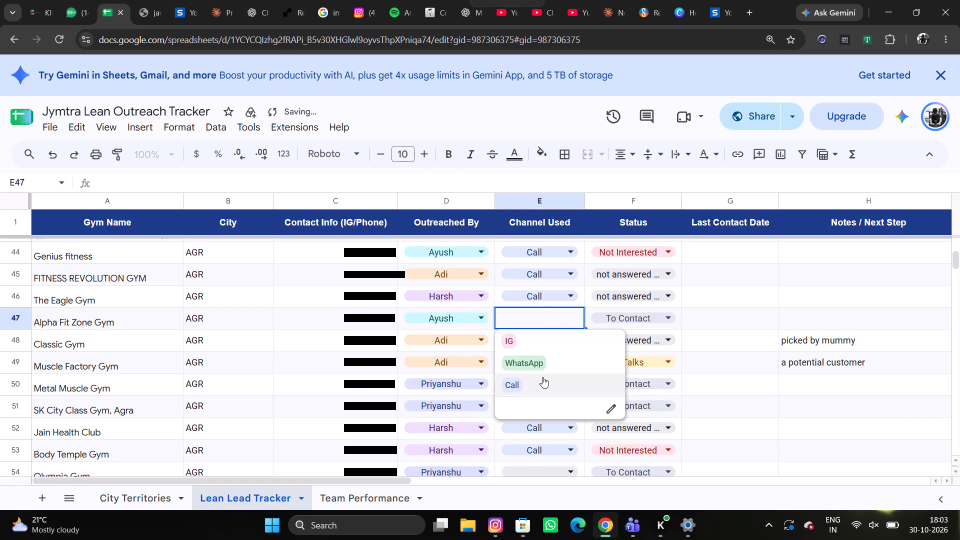
Set the Alpha Fit Zone Gym lead's channel to Call and its status to In Talks.
left_click(542, 377)
left_click_drag(640, 321, 635, 323)
left_click(619, 383)
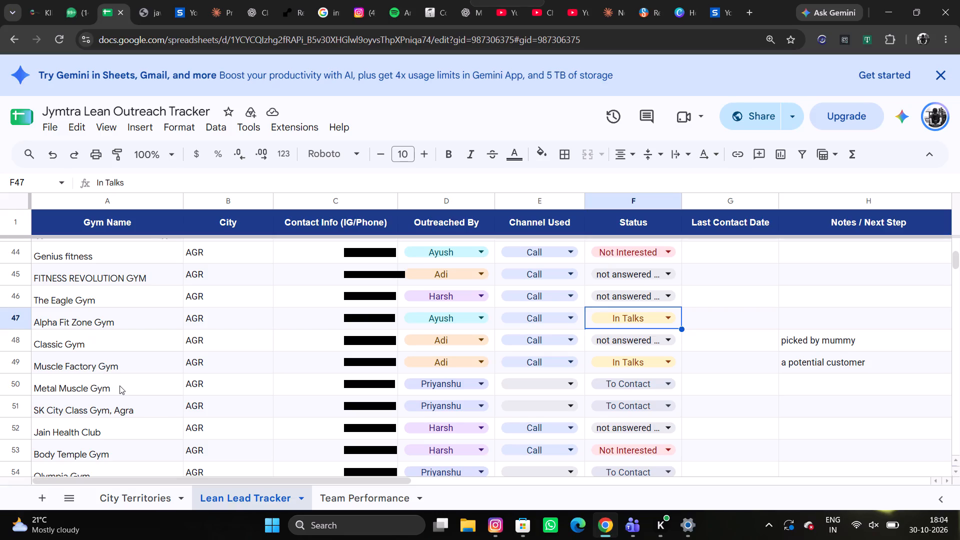
Change the Body Temple Gym lead's status to In Talks.
scroll(119, 385, "down", 2)
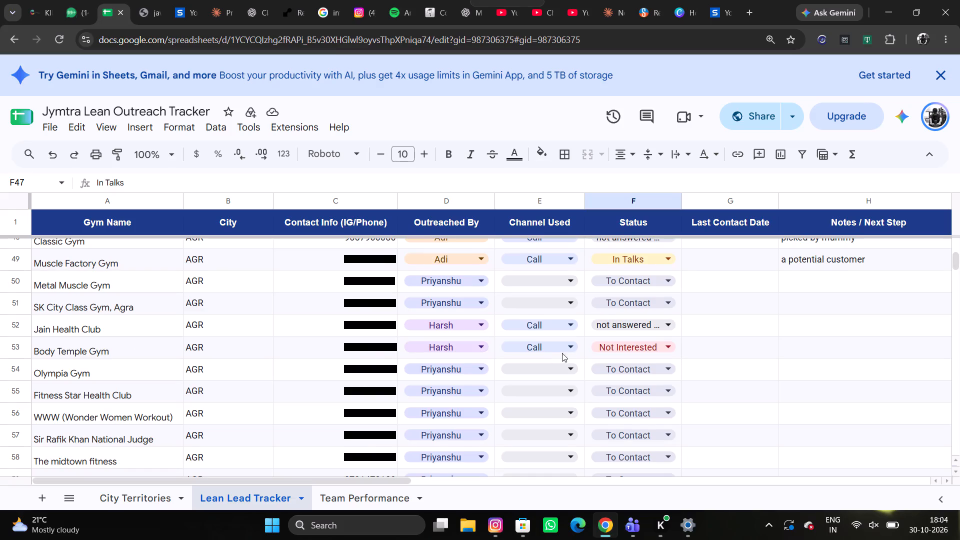
left_click(623, 347)
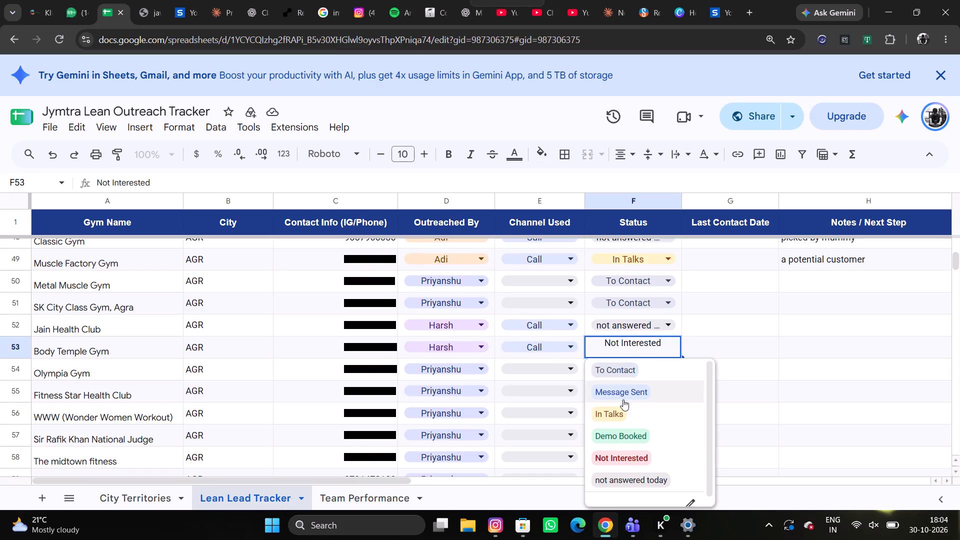
left_click(612, 393)
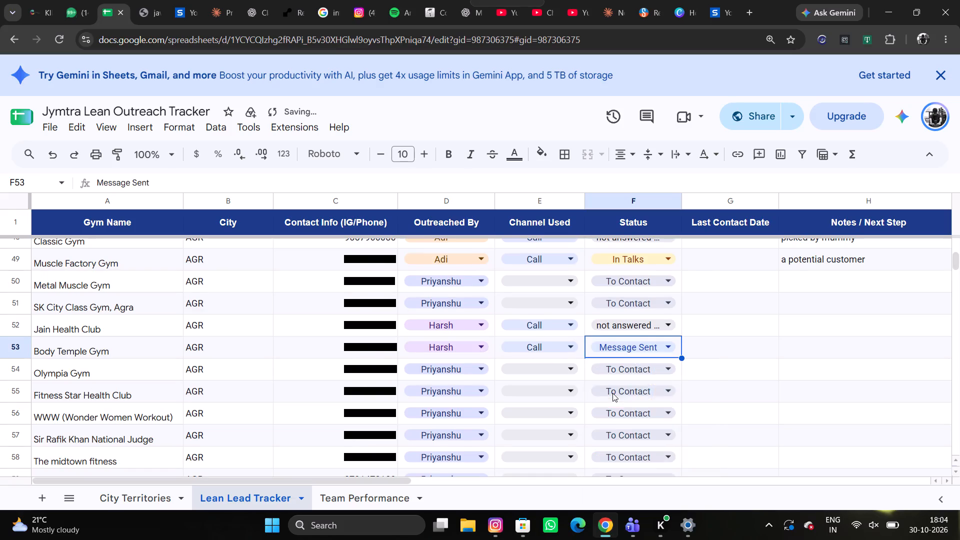
left_click(633, 350)
left_click(611, 406)
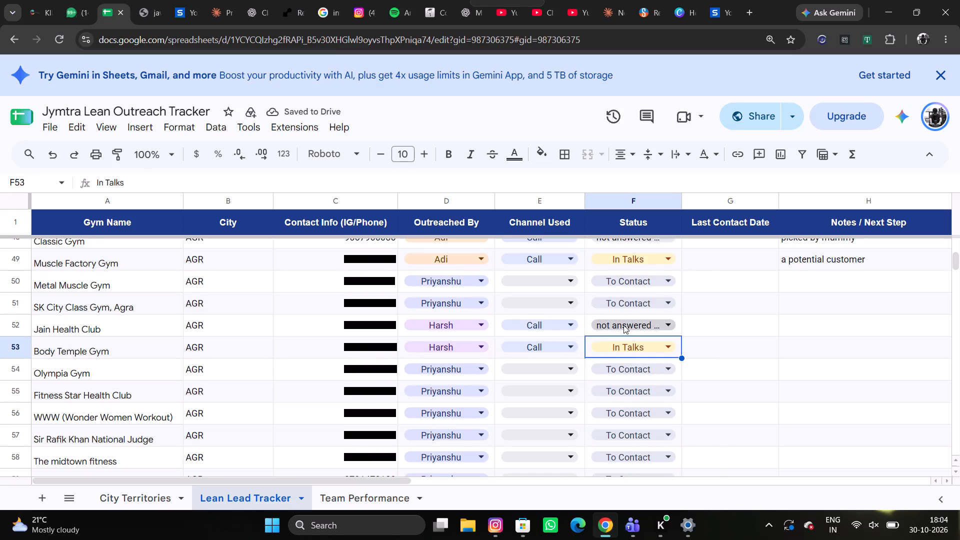
Add the note "to contact tommorow" to the Body Temple Gym lead's Notes / Next Step cell.
left_click(795, 353)
left_click(795, 353)
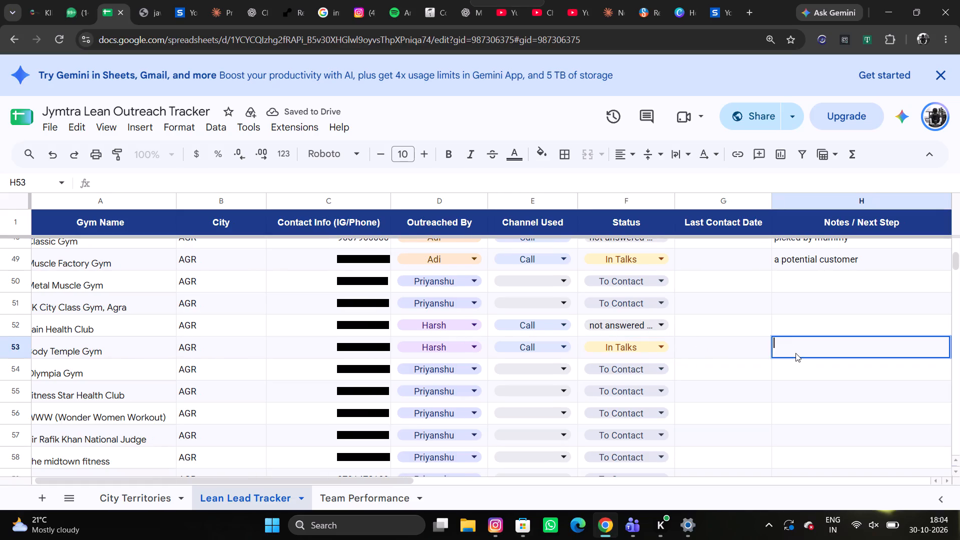
type("to contact tomm")
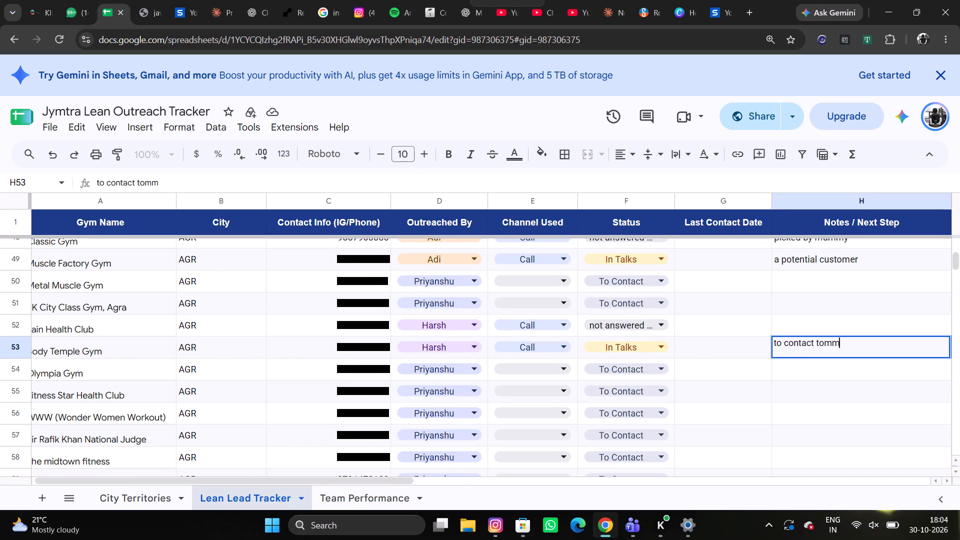
type("orow")
key("Return")
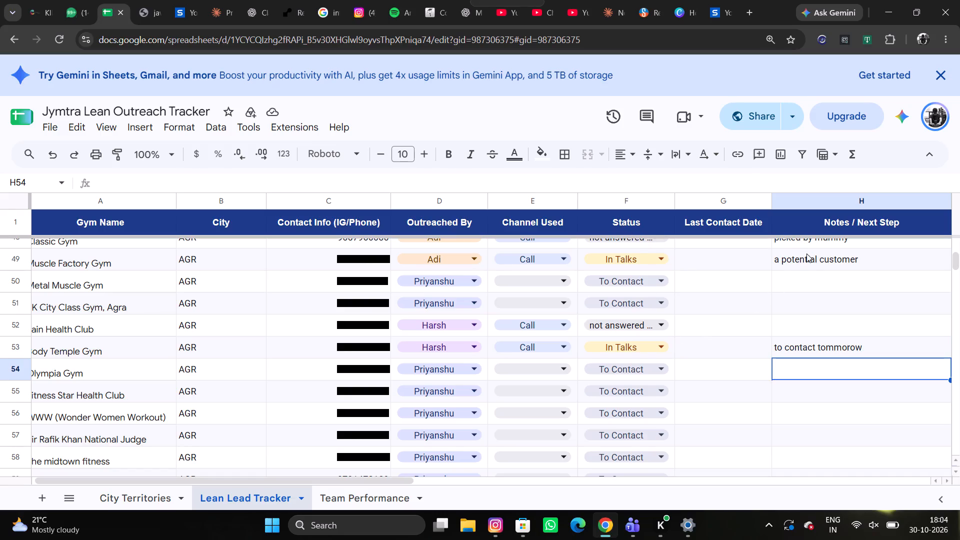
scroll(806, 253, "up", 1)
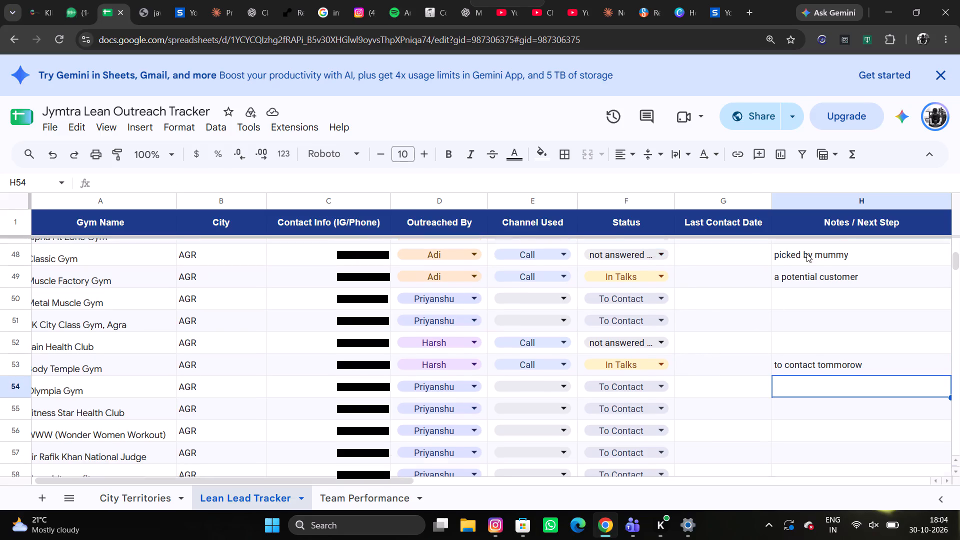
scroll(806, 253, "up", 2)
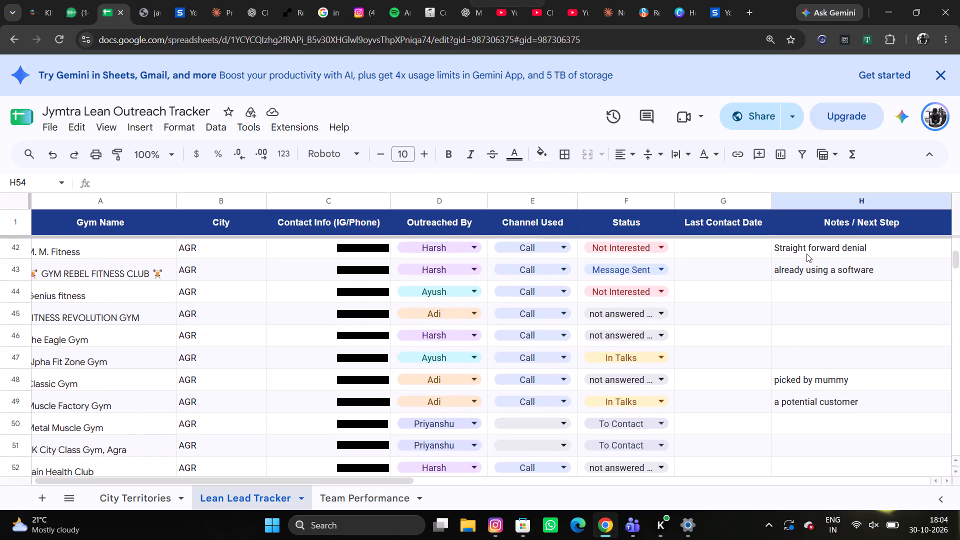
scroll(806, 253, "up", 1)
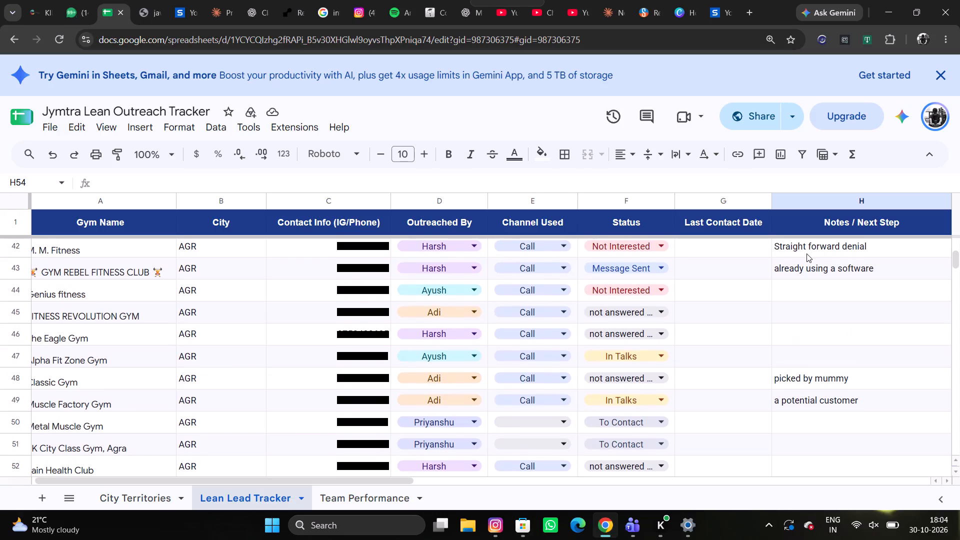
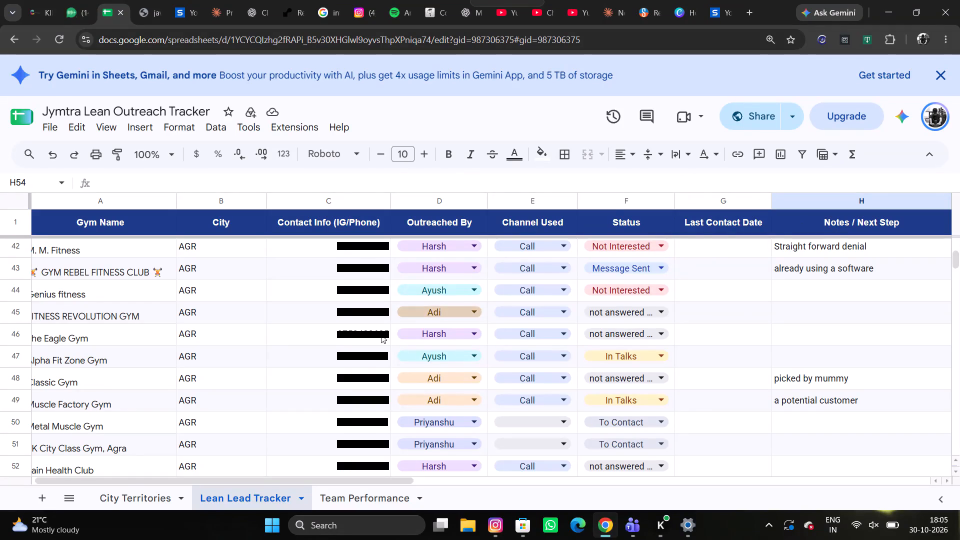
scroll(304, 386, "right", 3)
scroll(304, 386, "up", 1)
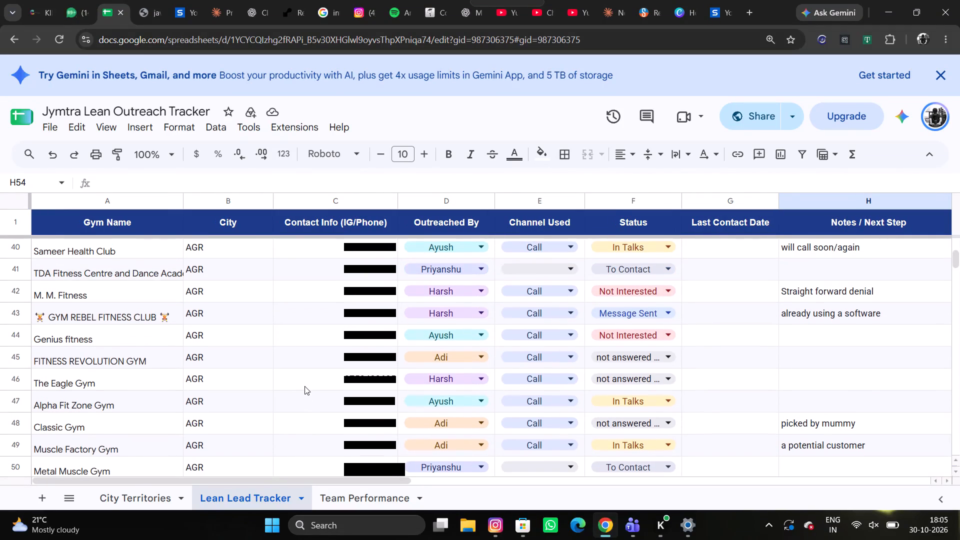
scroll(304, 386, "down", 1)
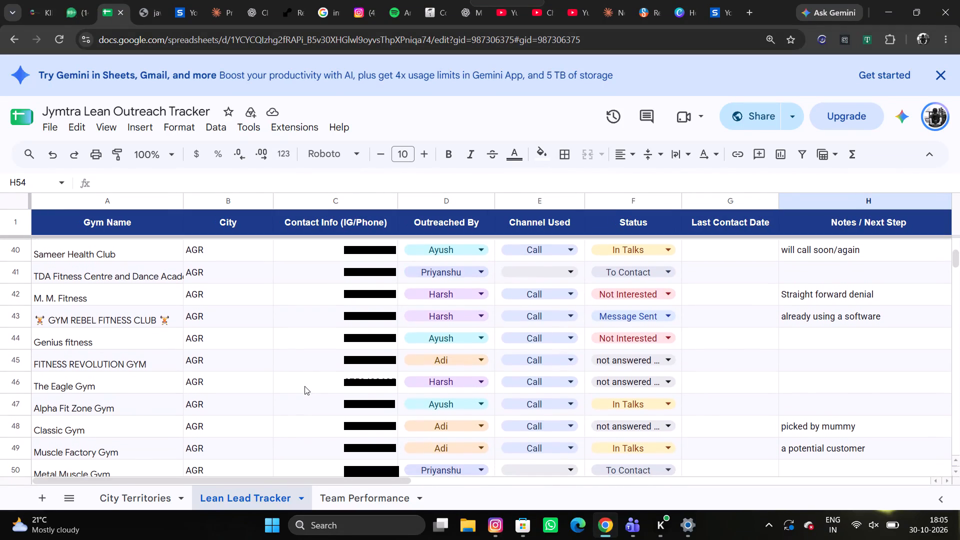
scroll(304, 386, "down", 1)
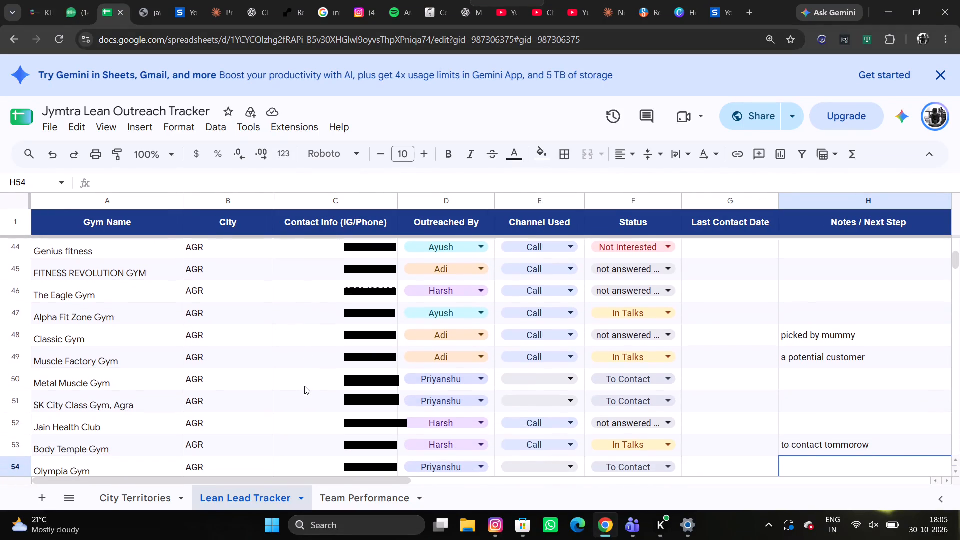
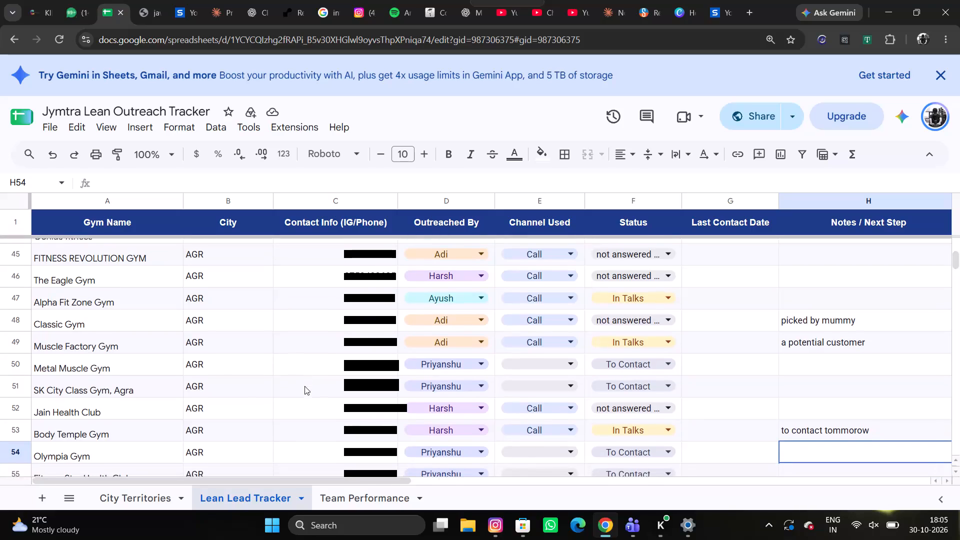
For SK City Class Gym, Agra, set Outreached By to Ayush, Channel Used to Call and Status to In Talks.
scroll(310, 362, "down", 1)
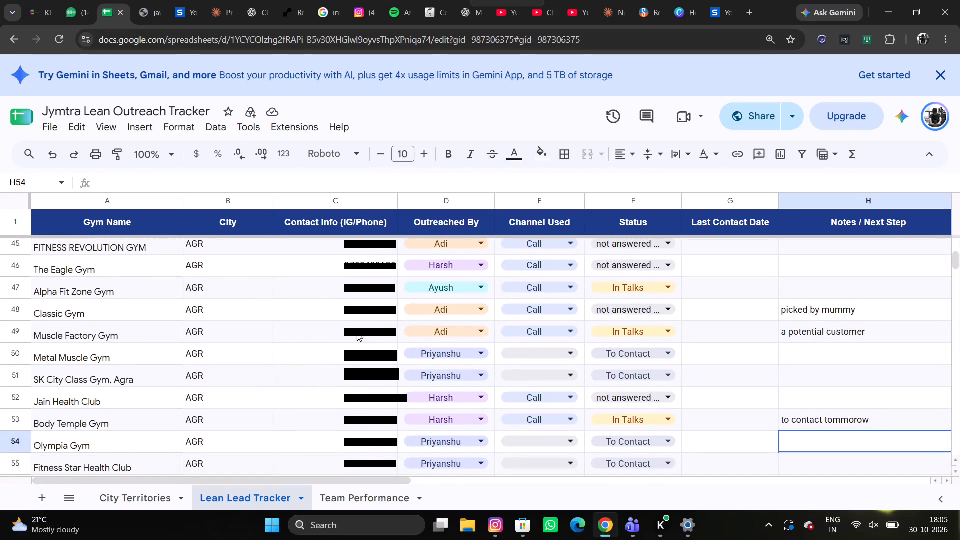
scroll(356, 326, "down", 1)
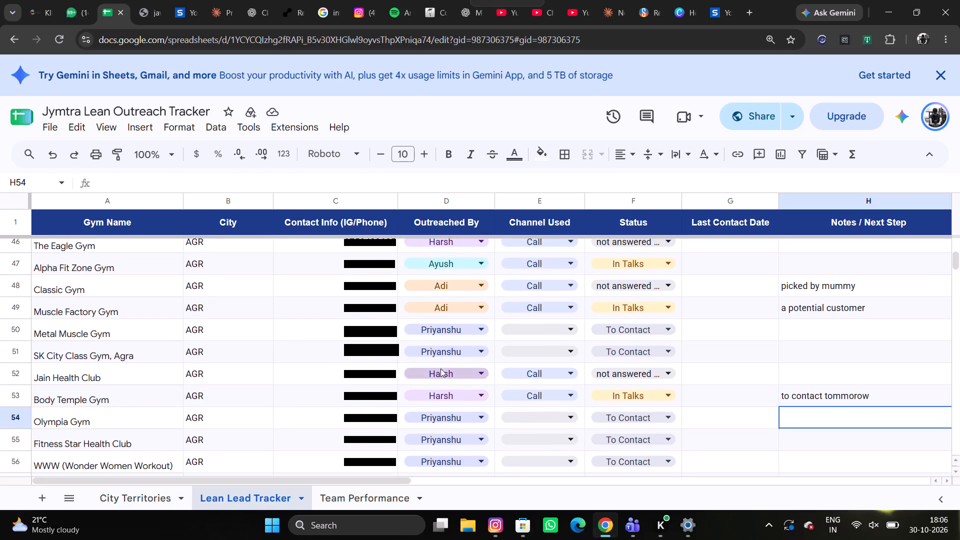
left_click(443, 353)
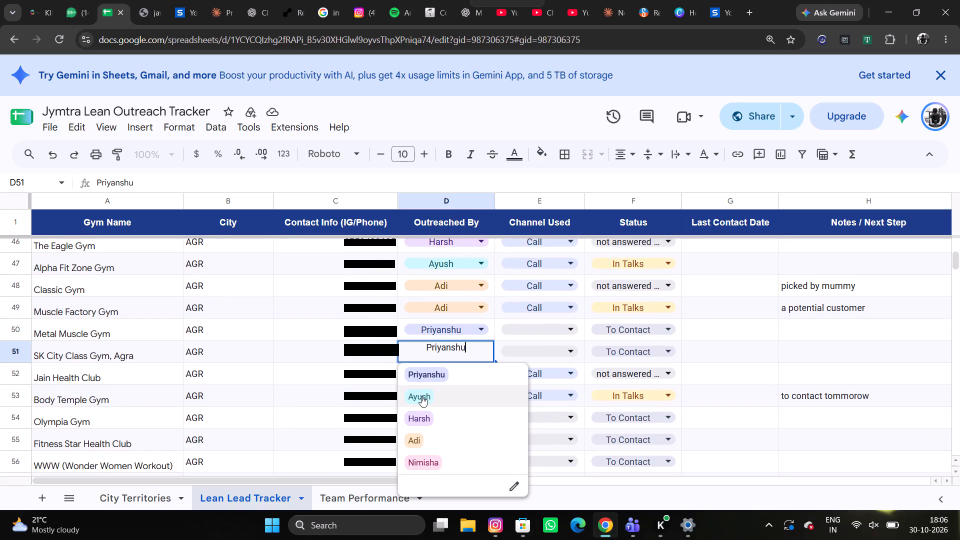
left_click(421, 396)
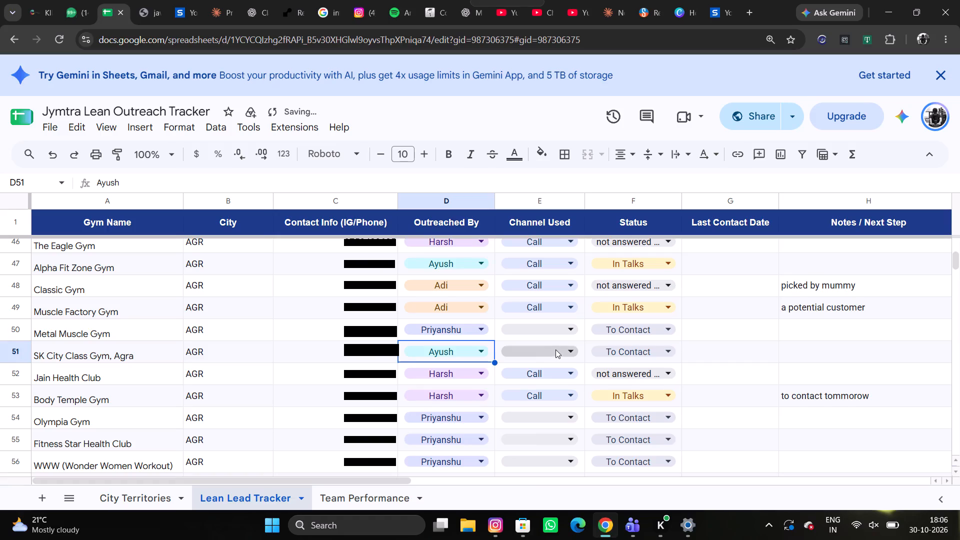
left_click(555, 349)
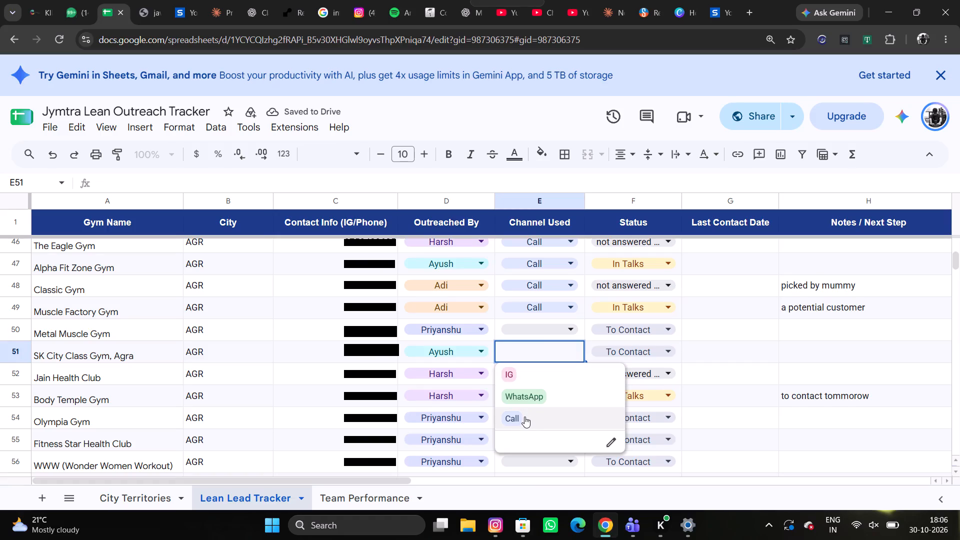
left_click(524, 416)
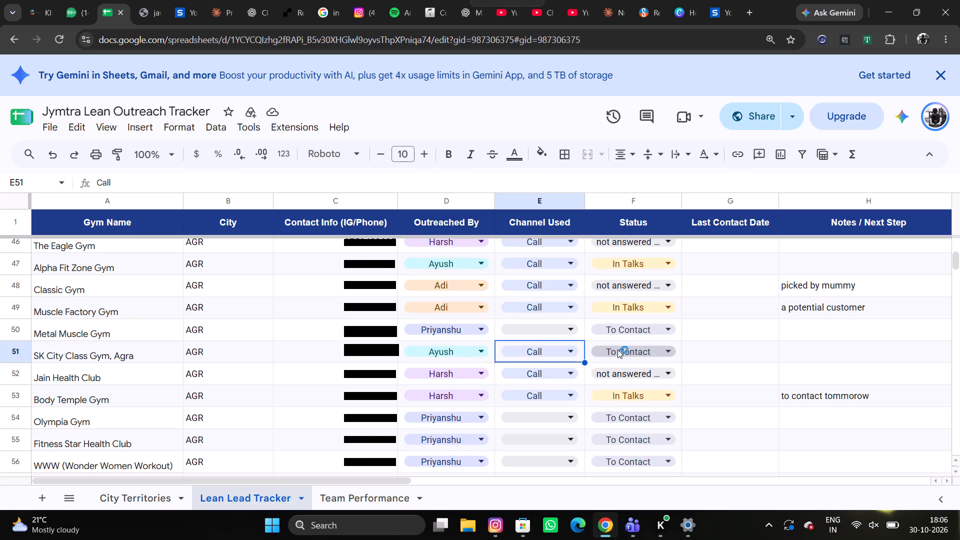
left_click(617, 349)
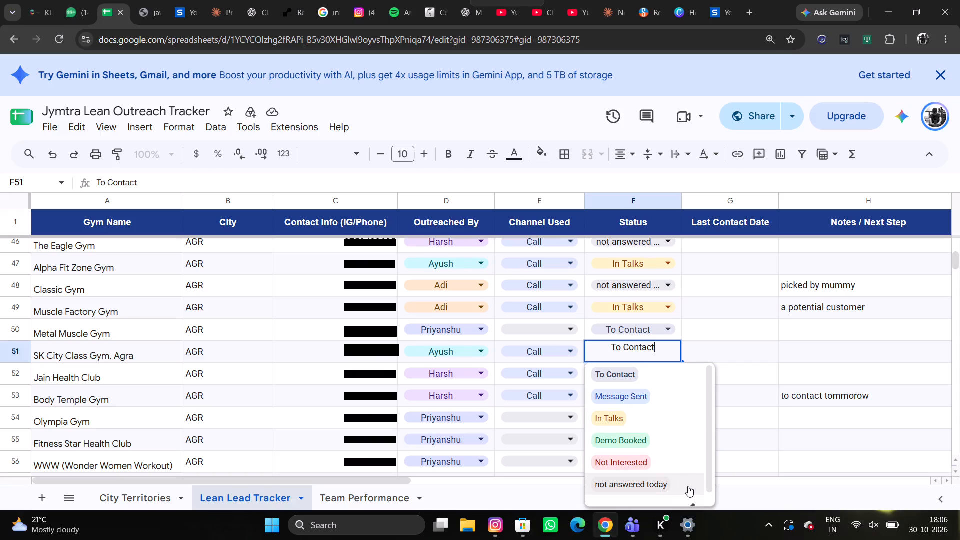
left_click(687, 411)
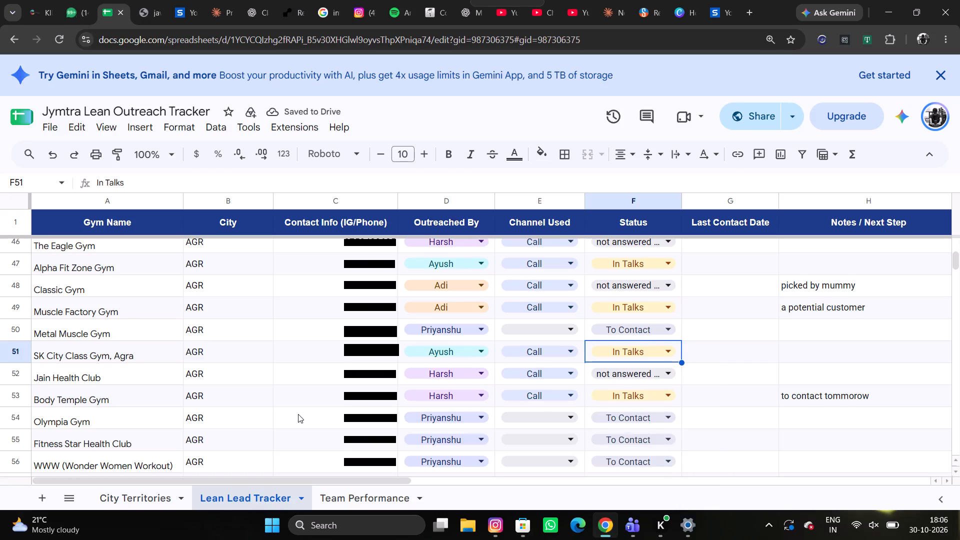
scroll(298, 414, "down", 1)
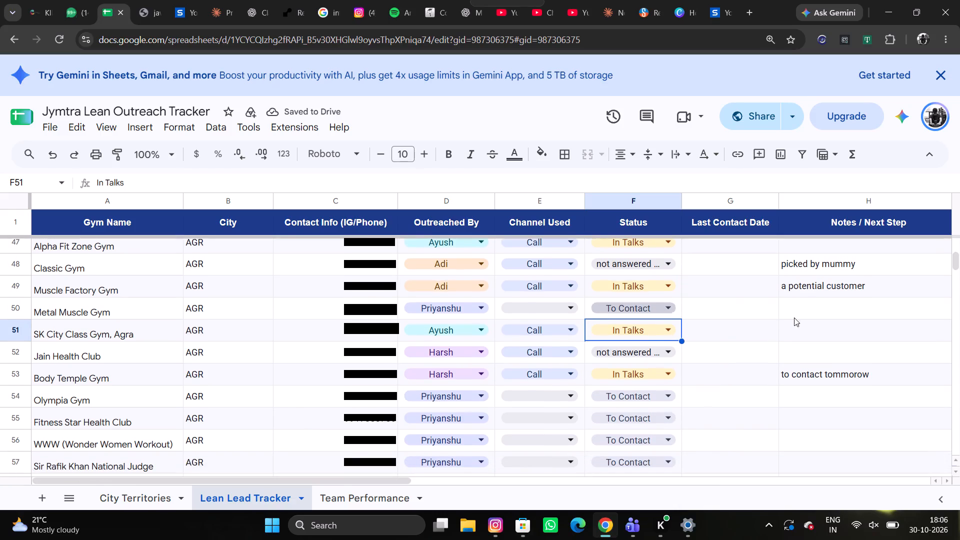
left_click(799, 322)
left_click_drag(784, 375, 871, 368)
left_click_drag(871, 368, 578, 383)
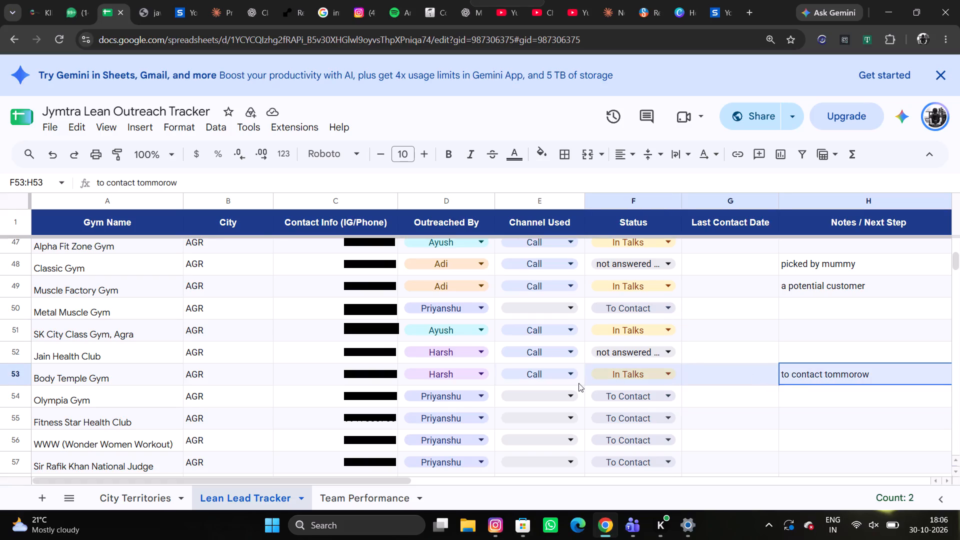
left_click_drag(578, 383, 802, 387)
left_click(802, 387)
Set Outreached By to Harsh for Fitness Star Health Club.
scroll(420, 393, "down", 1)
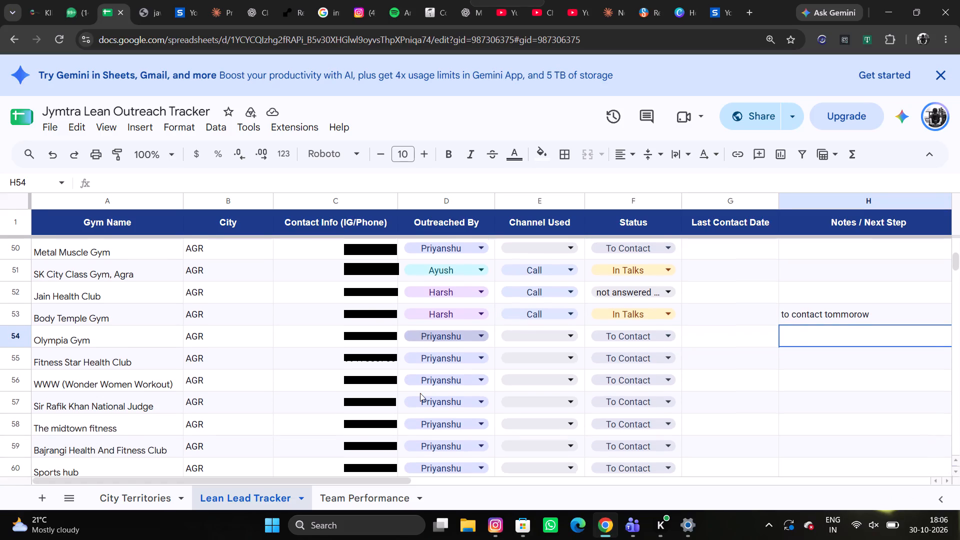
scroll(420, 393, "down", 1)
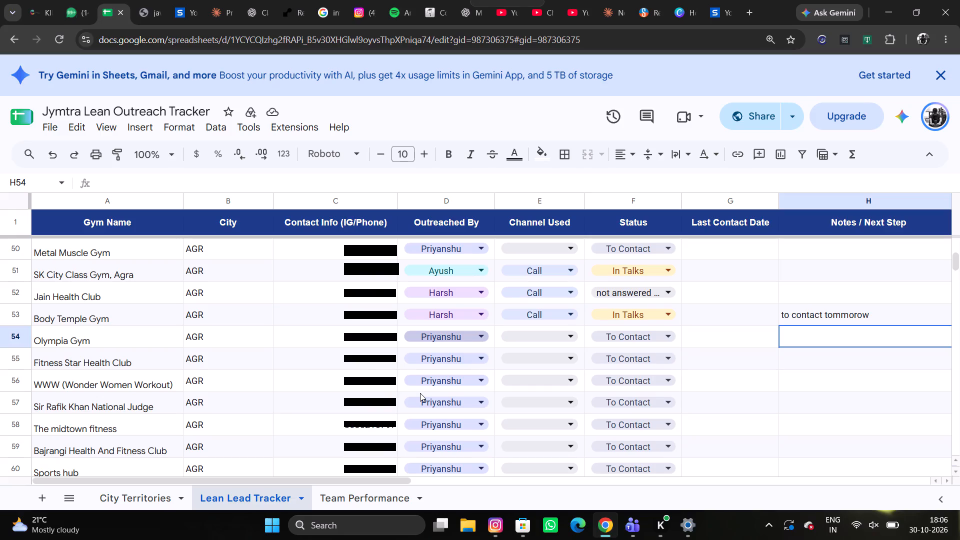
left_click(427, 358)
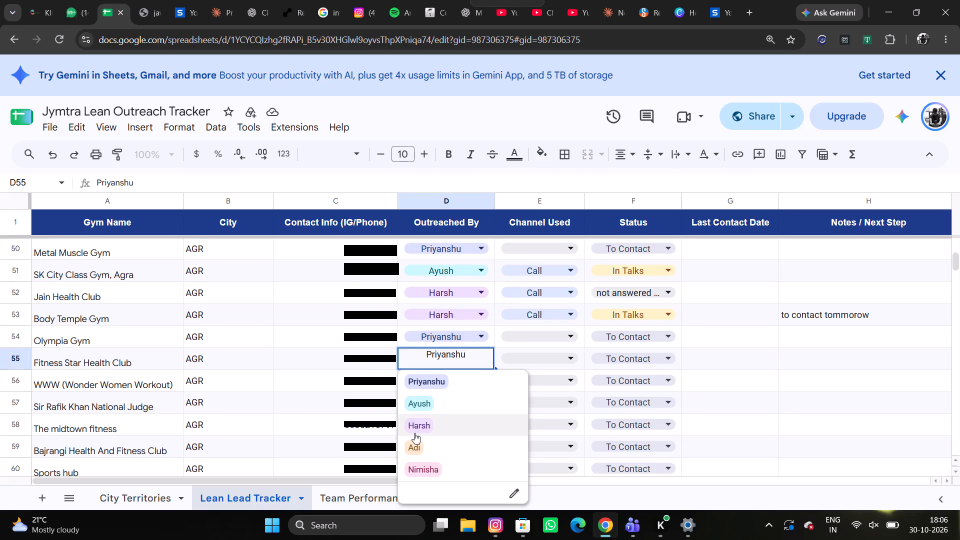
left_click(414, 433)
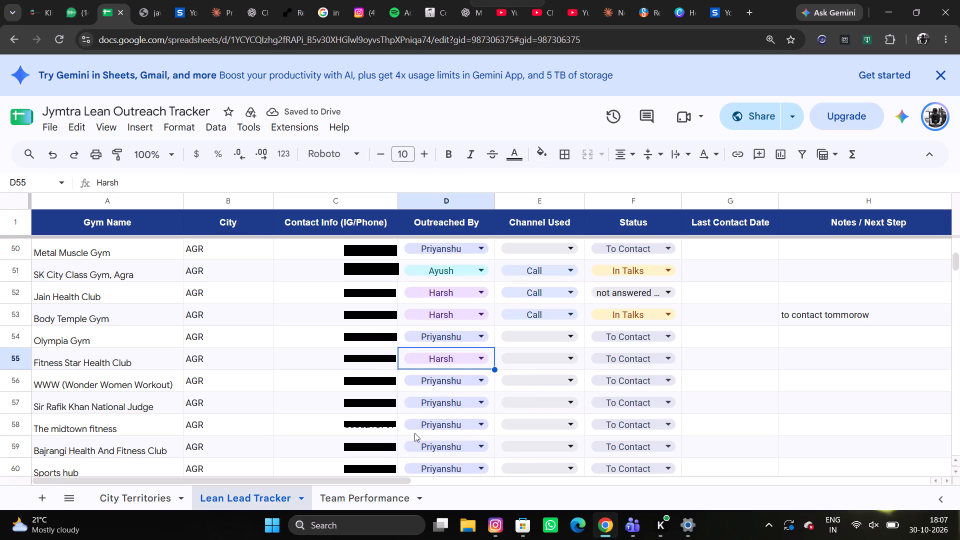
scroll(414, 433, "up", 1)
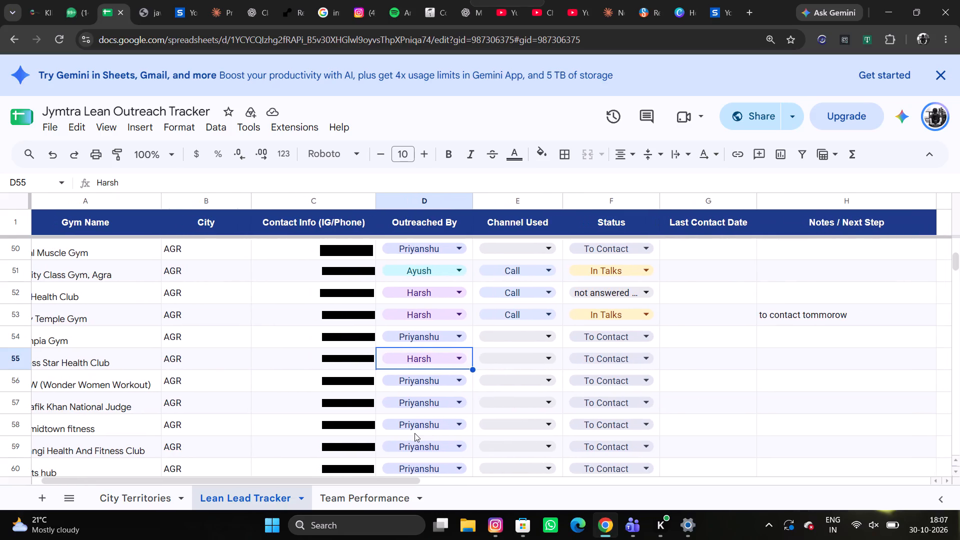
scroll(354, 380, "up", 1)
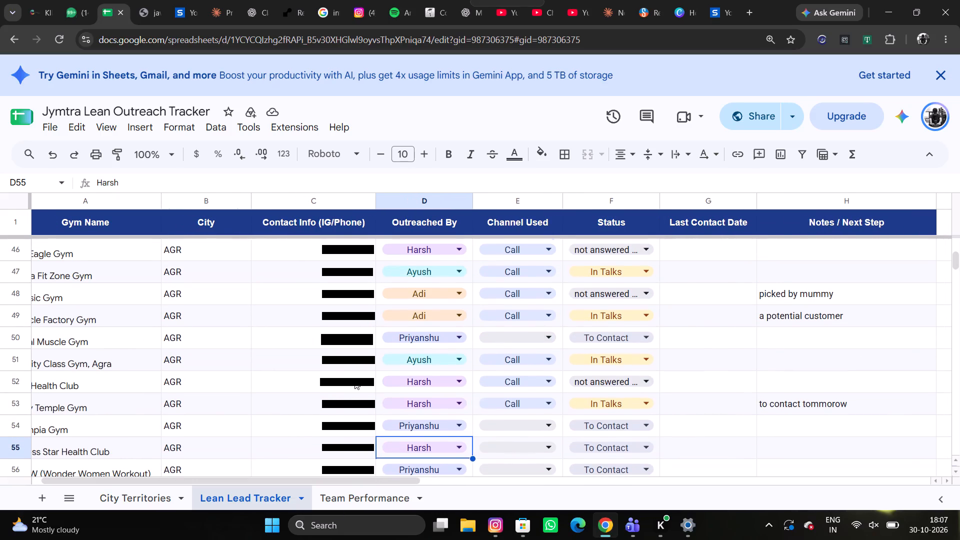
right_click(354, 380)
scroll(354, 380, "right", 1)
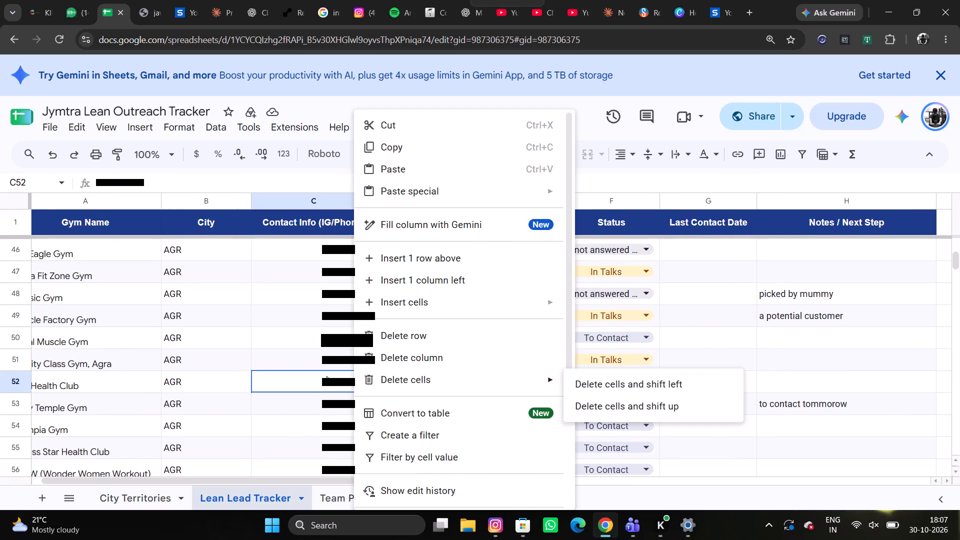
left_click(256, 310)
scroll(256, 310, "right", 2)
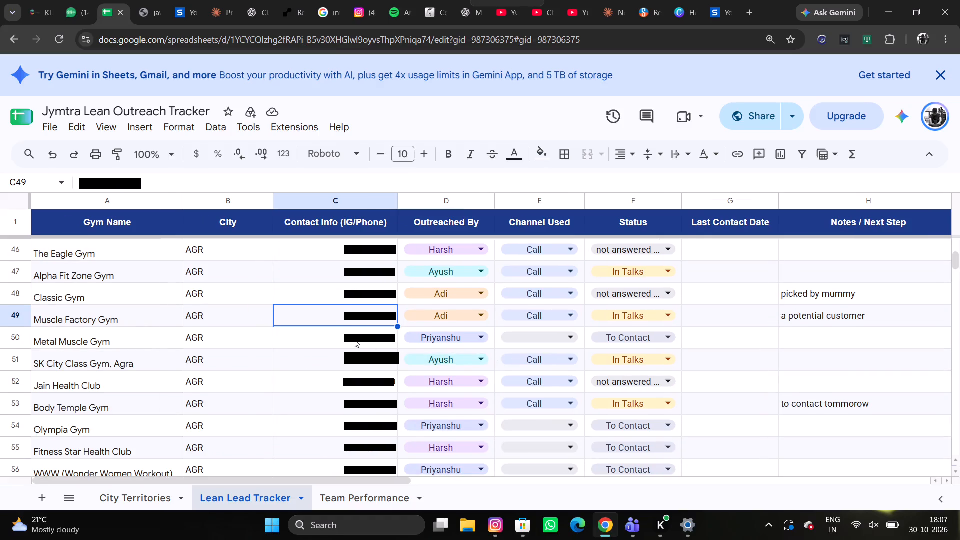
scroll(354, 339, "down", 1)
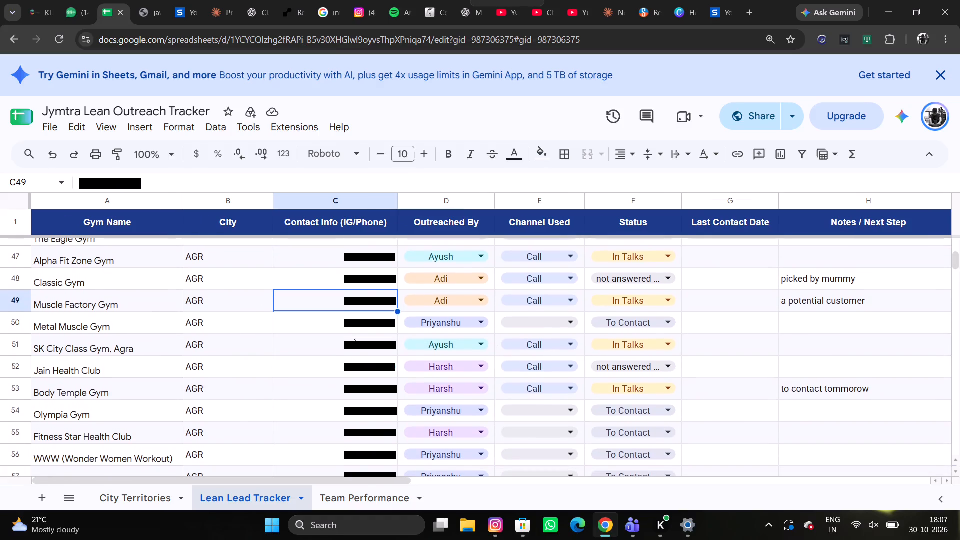
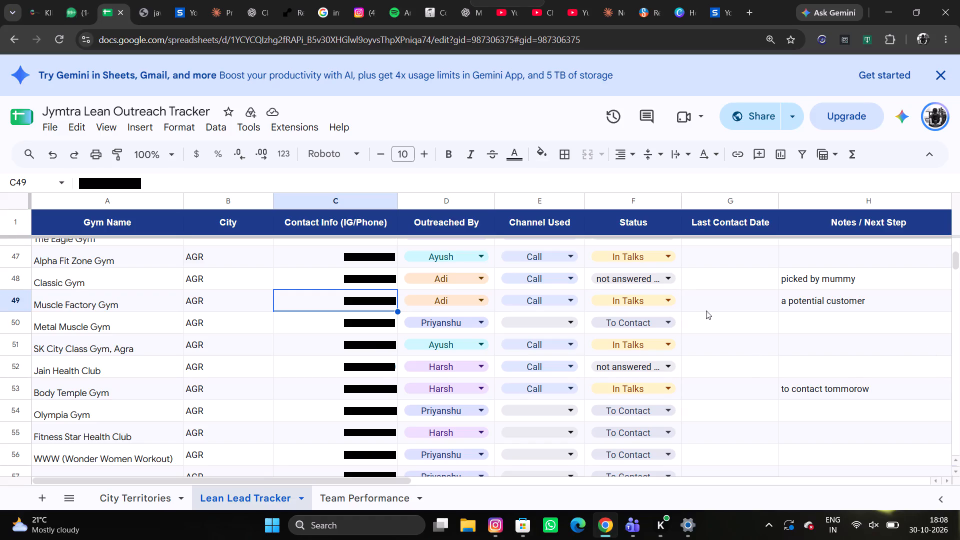
Set Outreached By to Adi for Metal Muscle Gym.
left_click(472, 324)
left_click(429, 407)
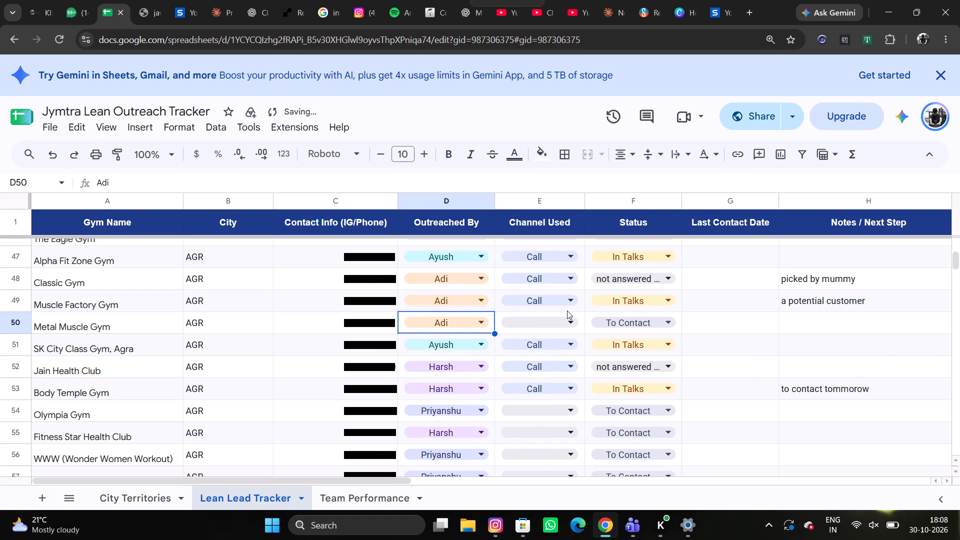
For Metal Muscle Gym, set Channel Used to Call and Status to not answered today.
left_click(564, 316)
left_click(561, 327)
left_click(530, 388)
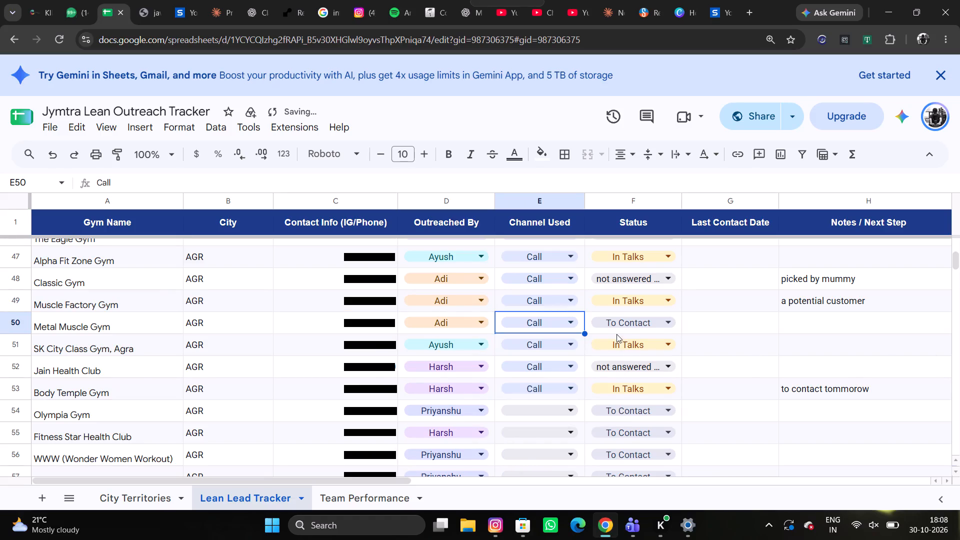
left_click(621, 330)
left_click(629, 323)
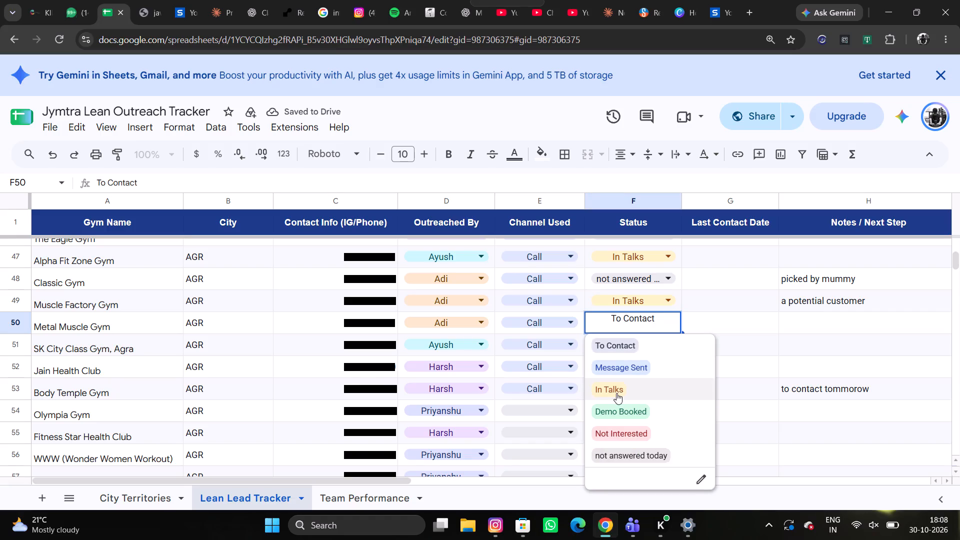
left_click(636, 449)
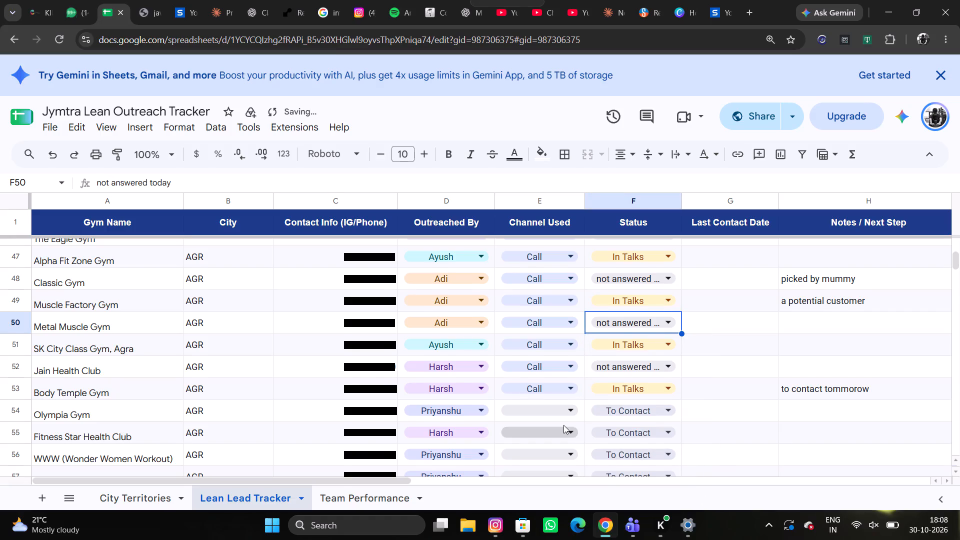
For Fitness Star Health Club, set Channel Used to Call and Status to Not Interested.
scroll(563, 425, "down", 1)
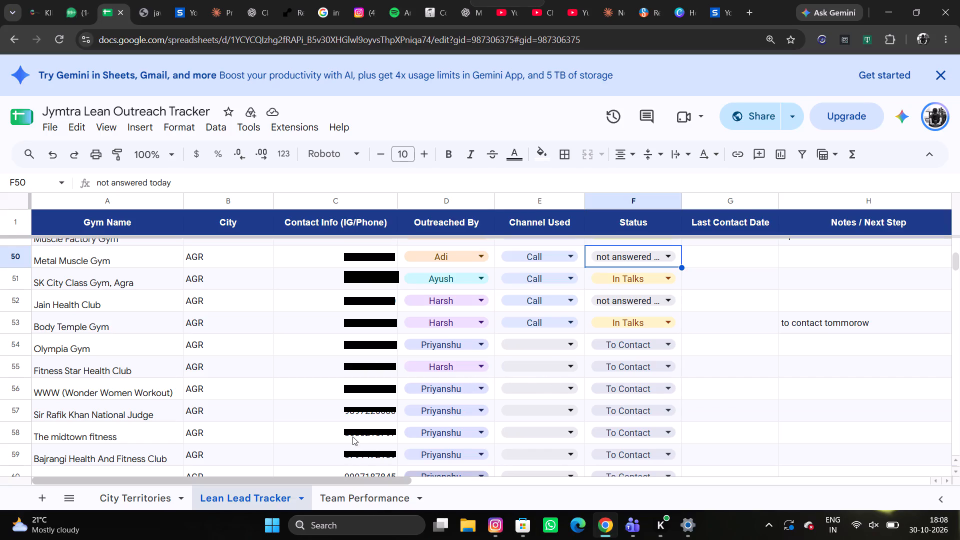
left_click(541, 367)
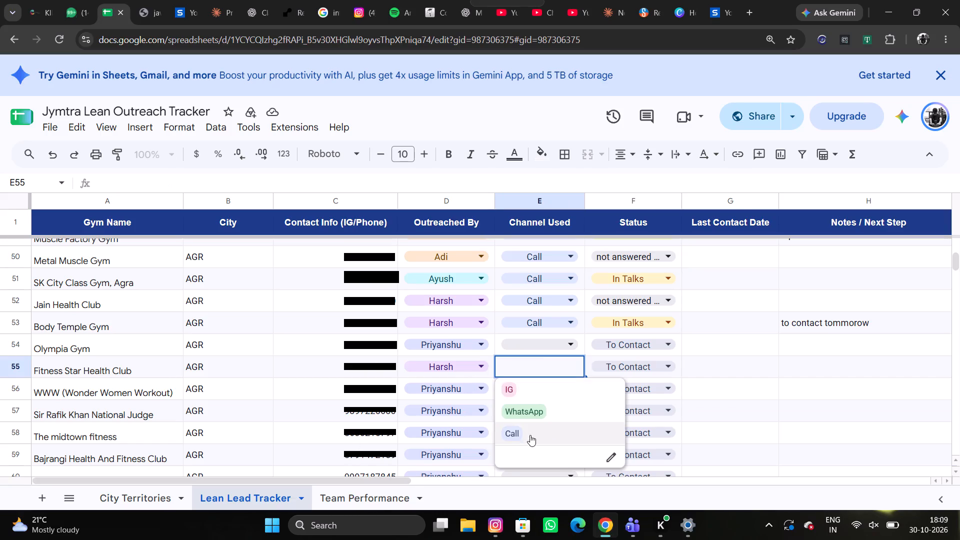
left_click(530, 435)
left_click(605, 373)
left_click(602, 361)
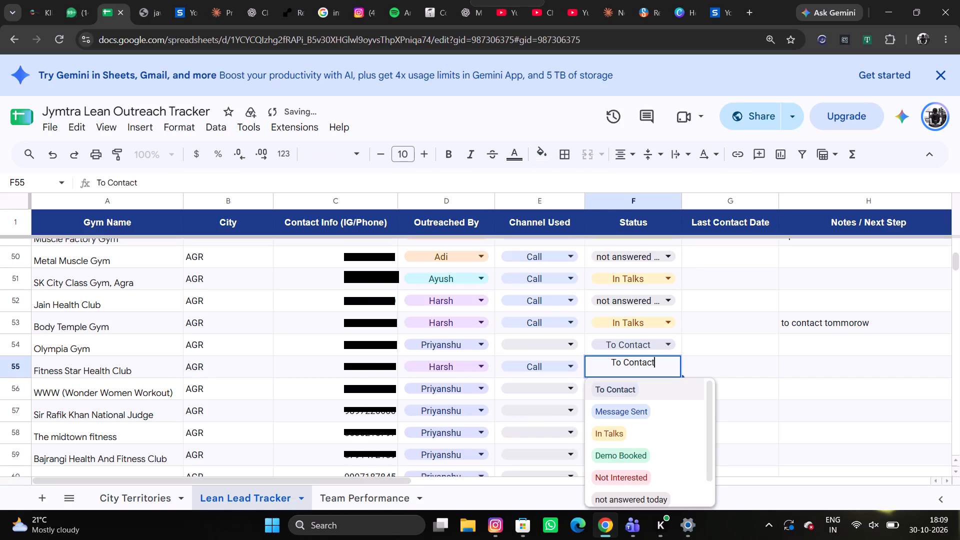
left_click(619, 481)
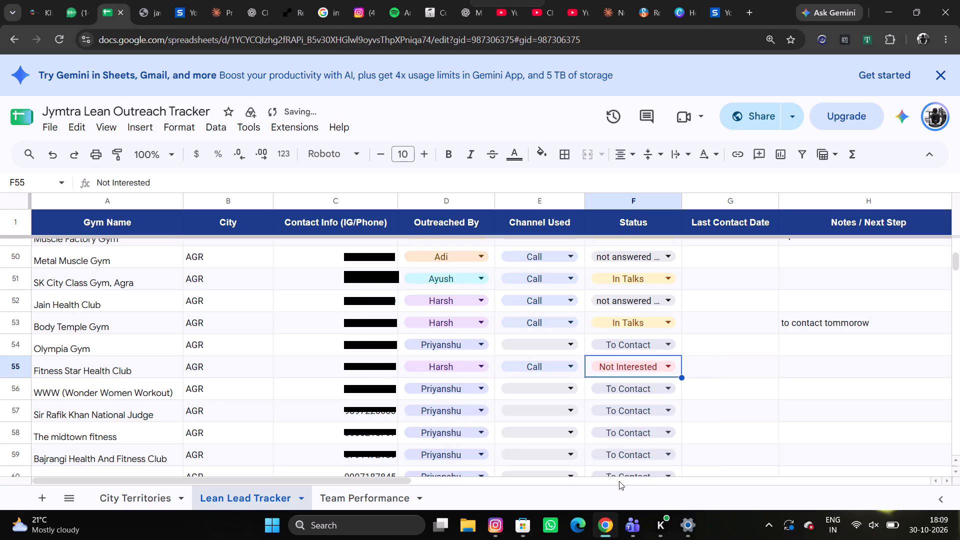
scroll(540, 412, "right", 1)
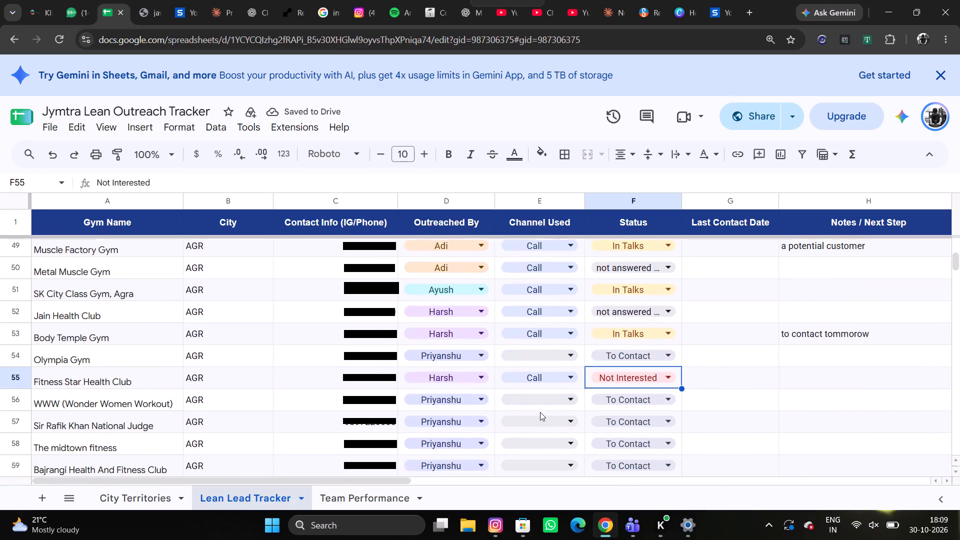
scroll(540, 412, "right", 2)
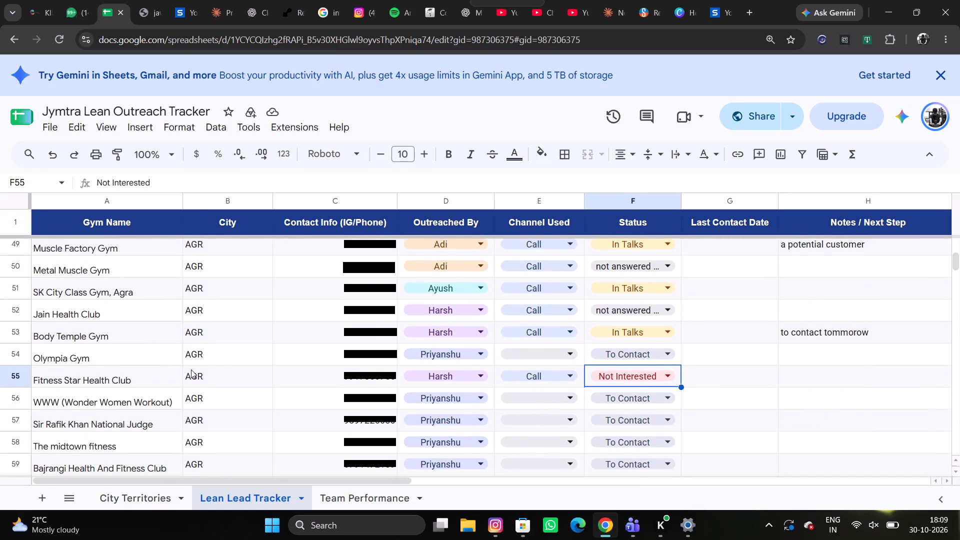
Review the earlier Agra leads for gyms still marked To Contact and select the contact info of TDA Fitness Centre.
scroll(191, 369, "up", 2)
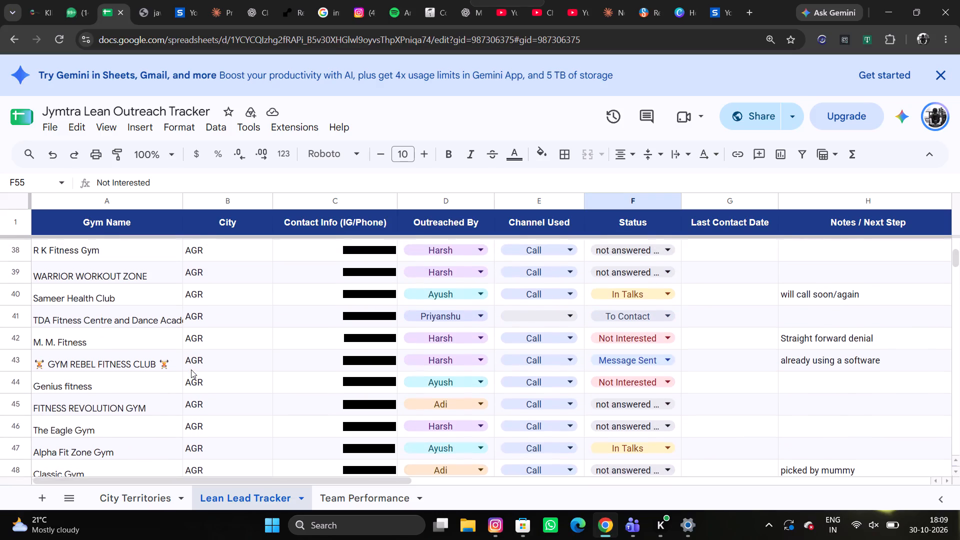
scroll(191, 369, "up", 2)
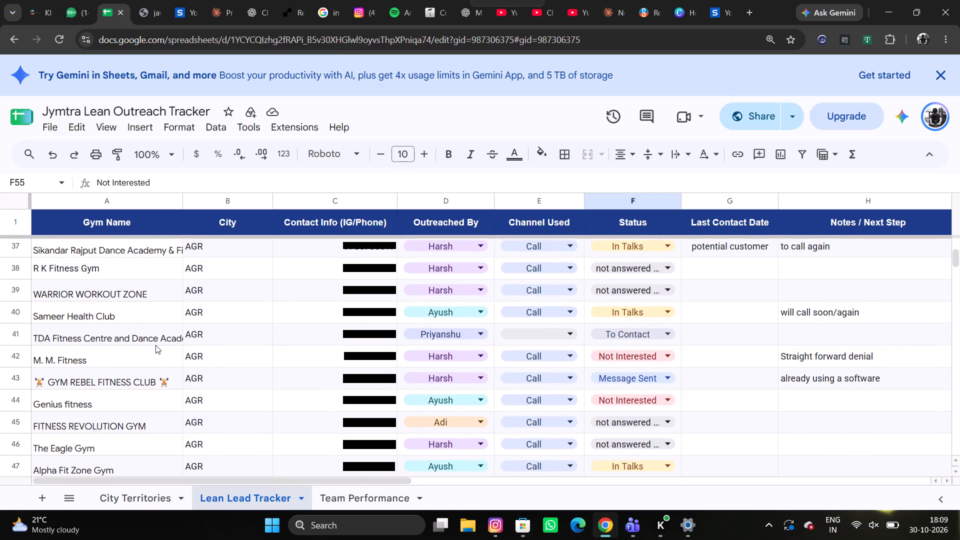
scroll(155, 345, "up", 1)
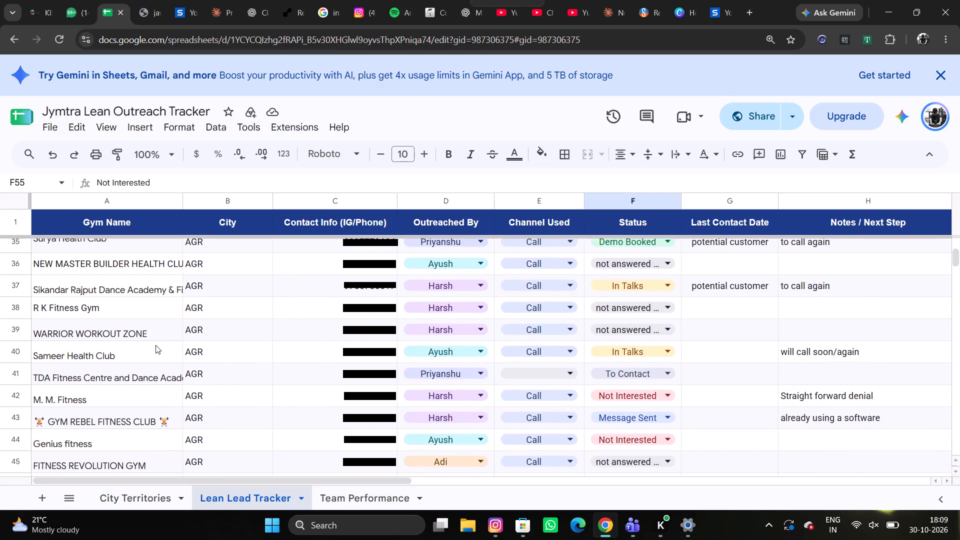
scroll(155, 345, "up", 1)
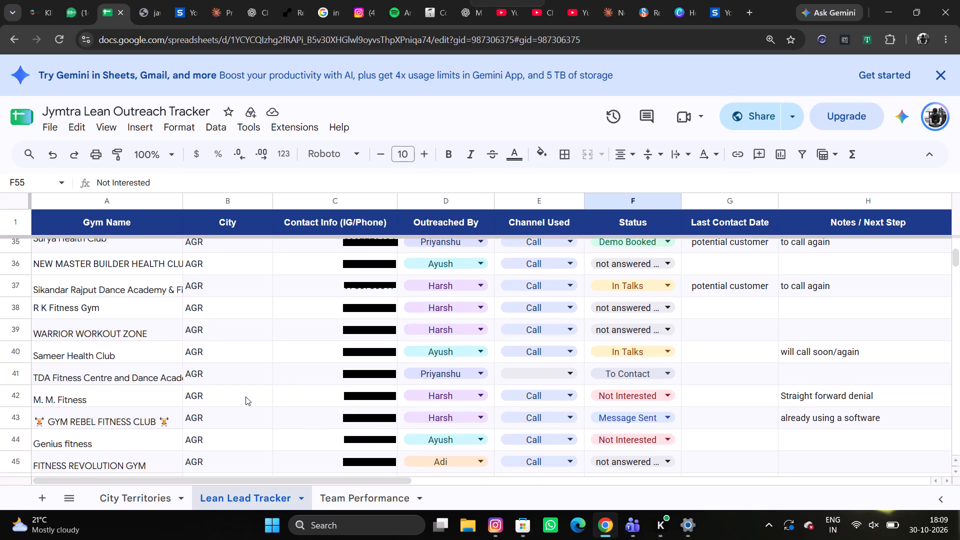
scroll(126, 388, "right", 1)
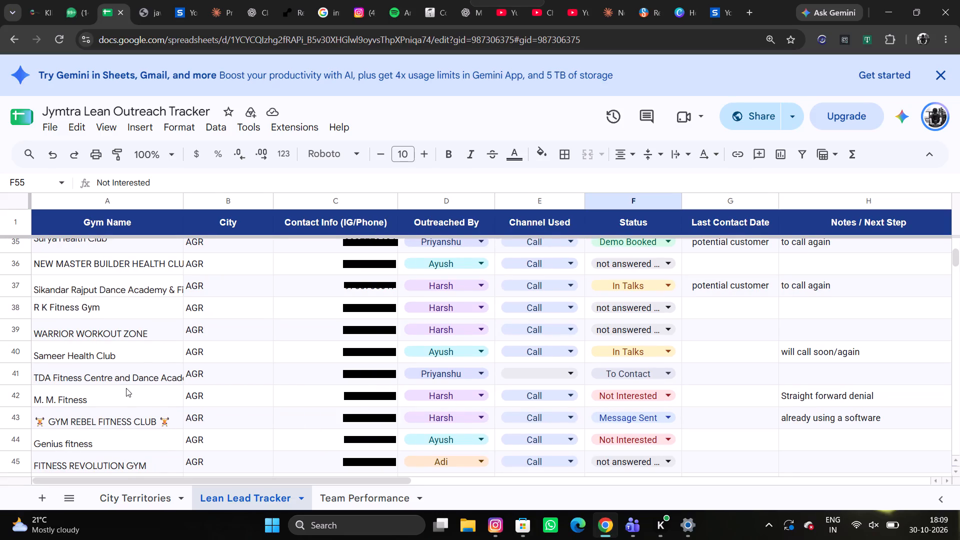
left_click_drag(344, 380, 353, 371)
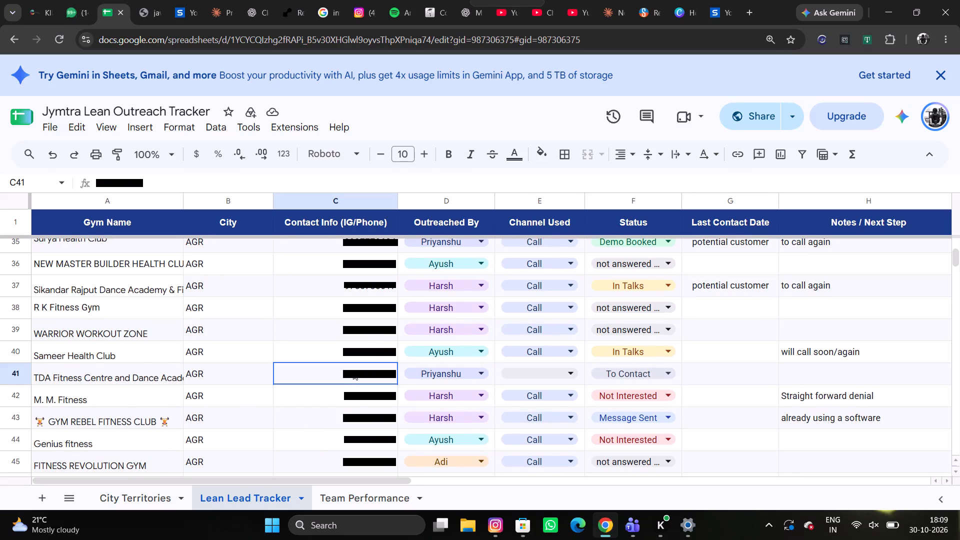
left_click_drag(353, 371, 361, 369)
left_click(359, 371)
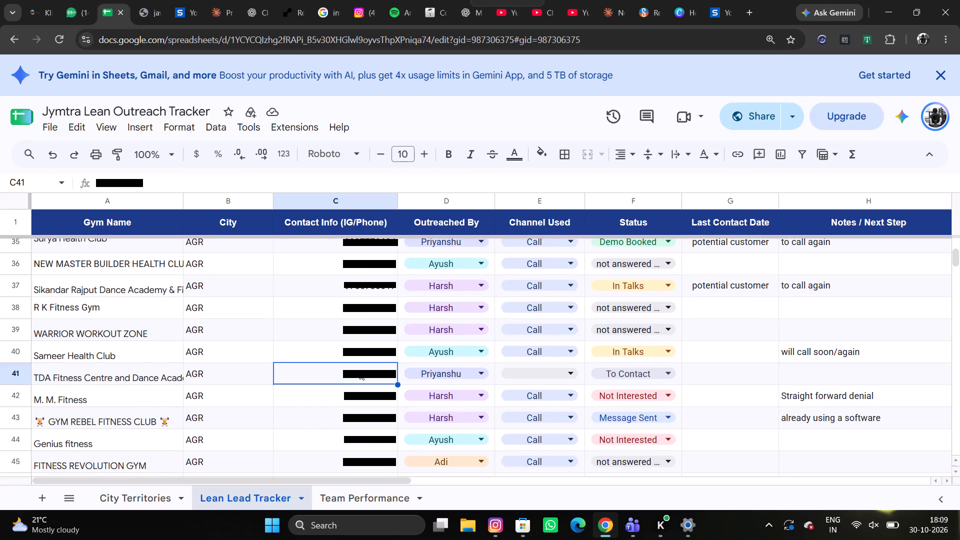
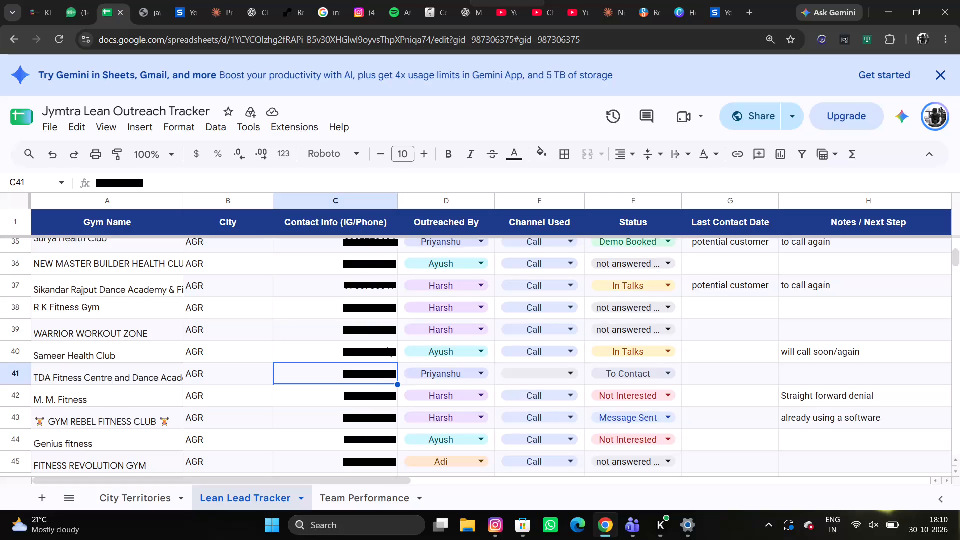
Review the statuses and notes of the listed gyms, from the first leads through the Agra gyms still marked To Contact.
scroll(387, 345, "up", 1)
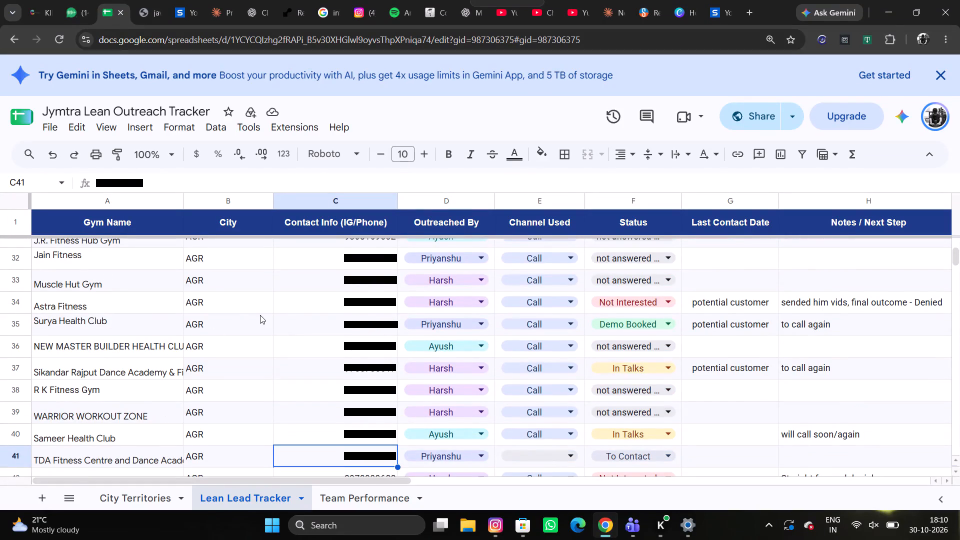
scroll(466, 415, "up", 1)
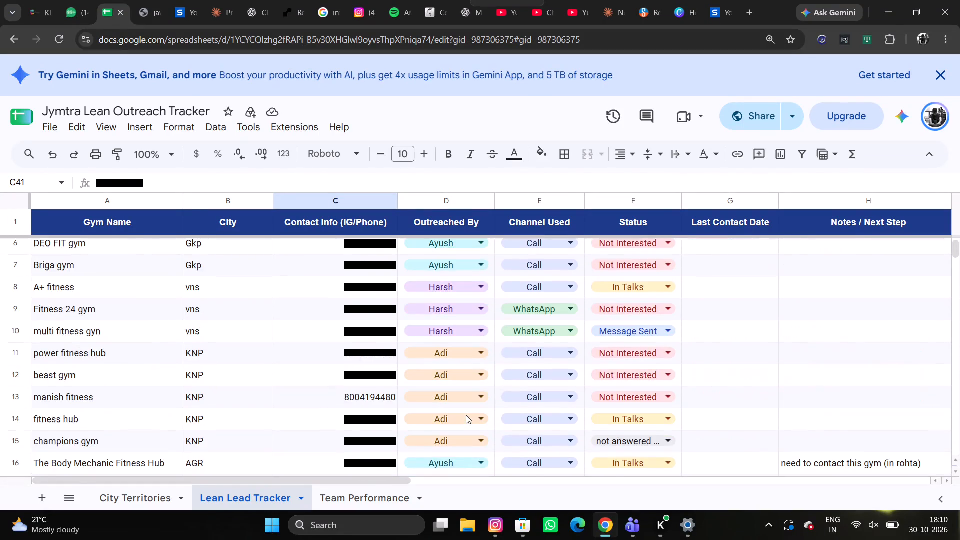
scroll(466, 415, "up", 1)
scroll(466, 415, "down", 4)
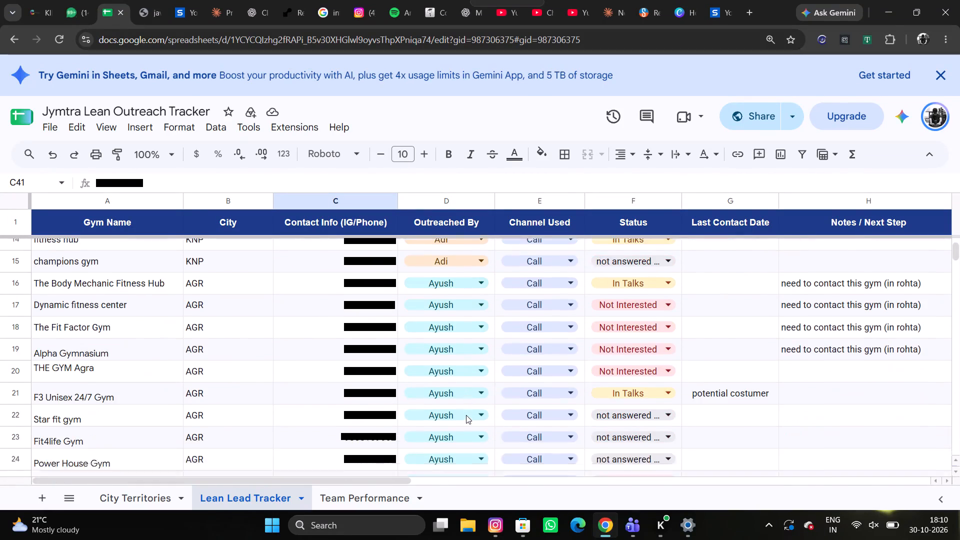
scroll(466, 415, "down", 4)
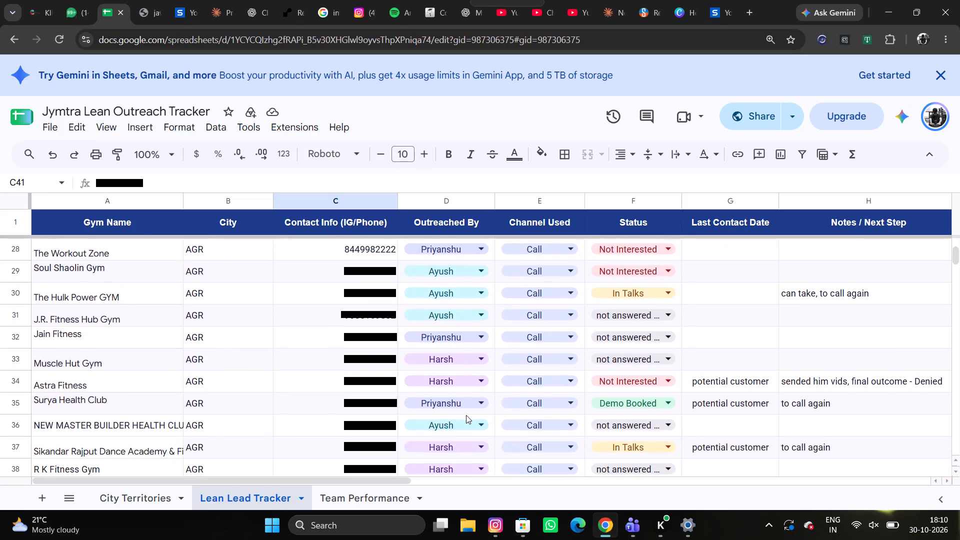
scroll(466, 415, "down", 3)
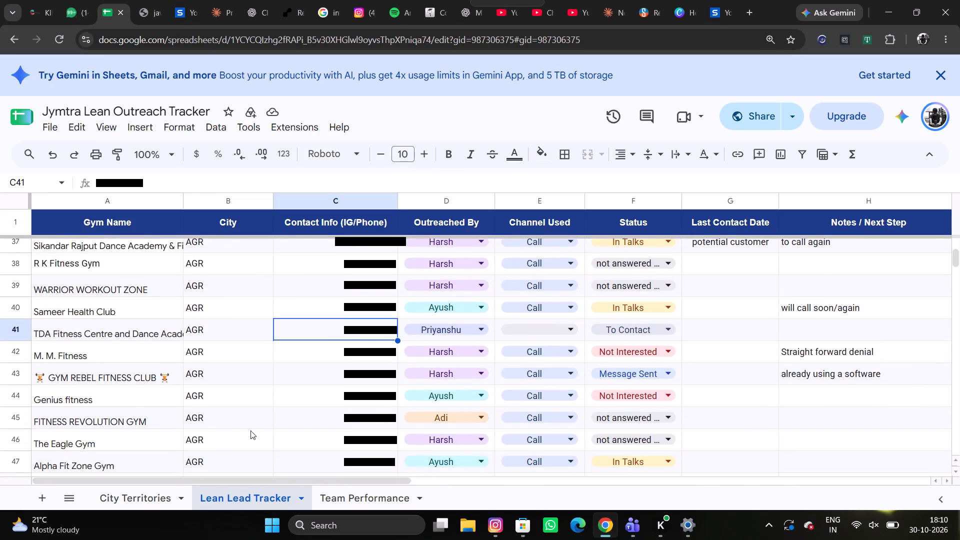
scroll(235, 287, "right", 1)
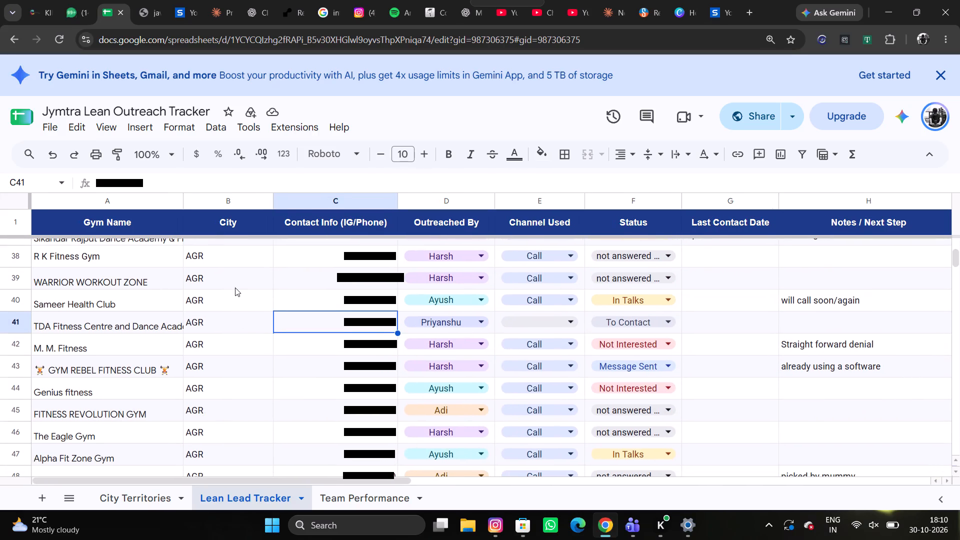
scroll(235, 287, "up", 1)
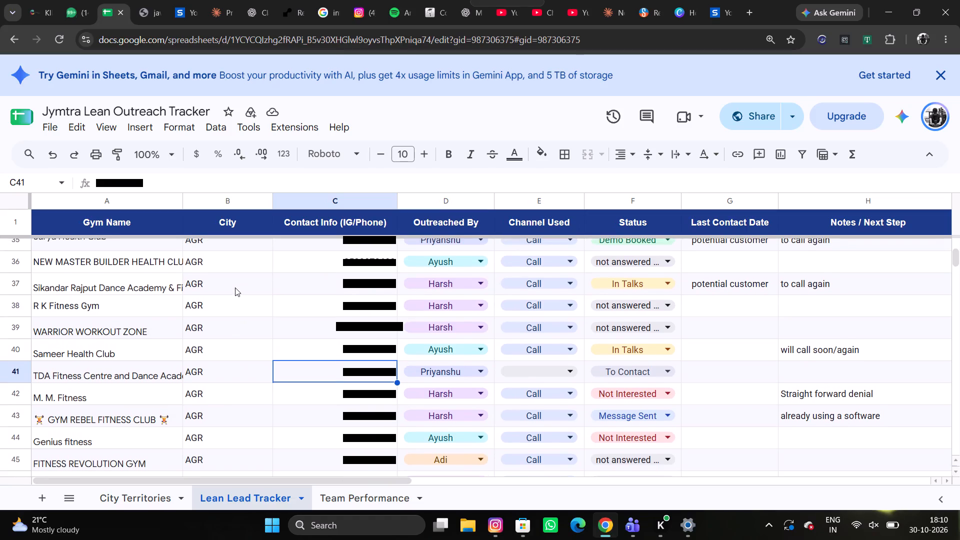
scroll(283, 341, "up", 1)
scroll(379, 381, "up", 1)
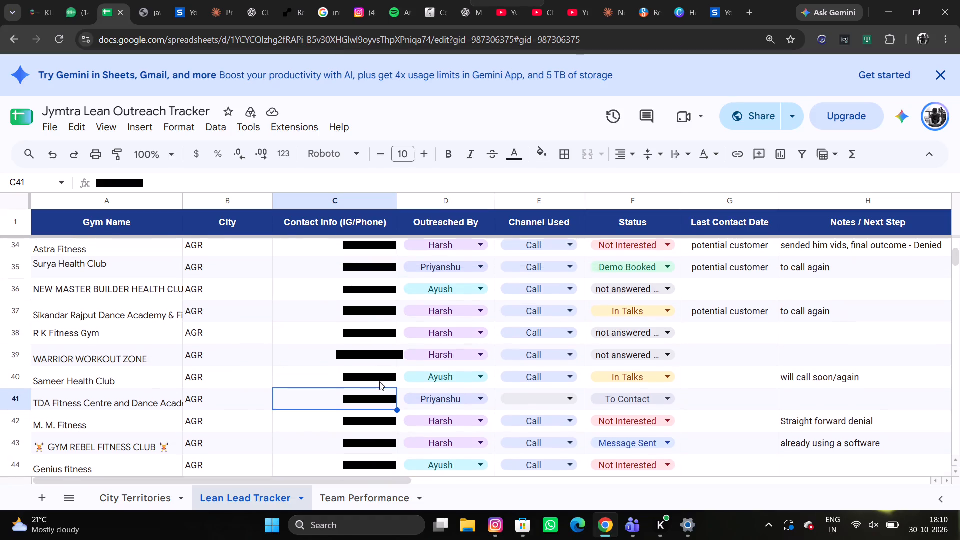
scroll(379, 381, "up", 1)
scroll(323, 317, "down", 2)
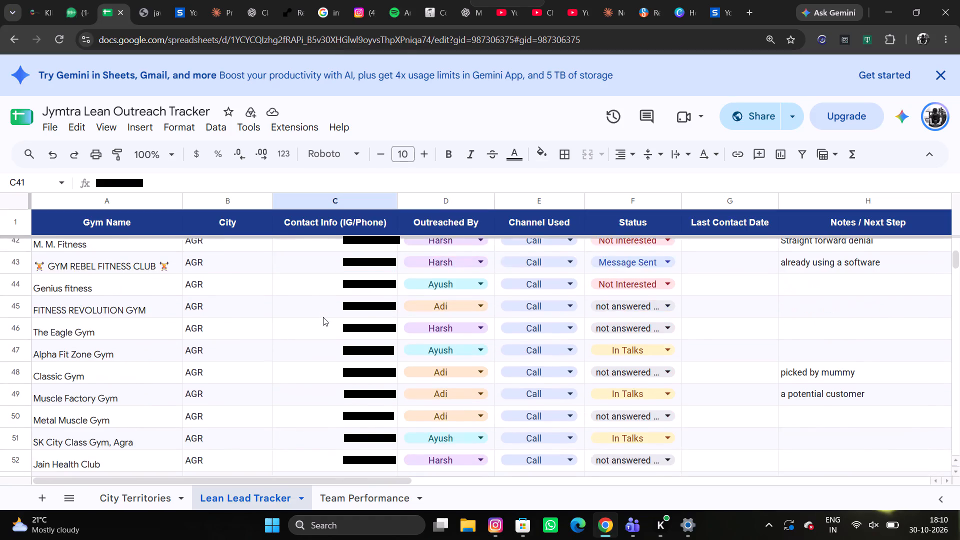
scroll(323, 317, "down", 2)
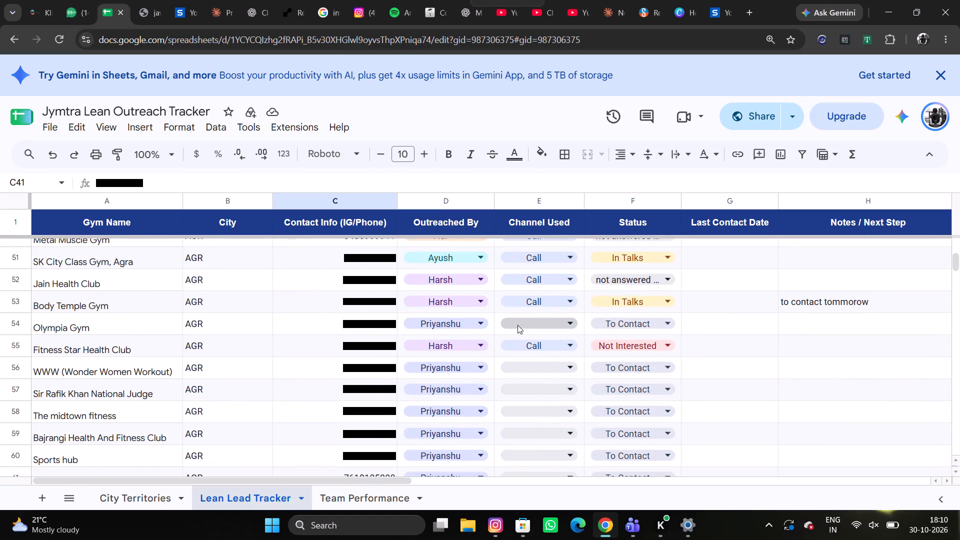
Set the Status of Metal Muscle Gym to Not Interested.
scroll(514, 331, "up", 2)
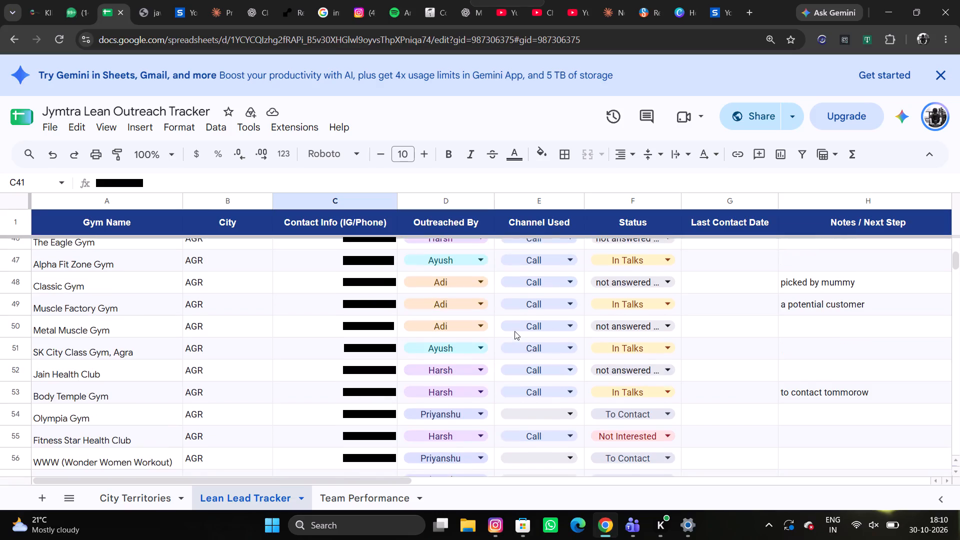
scroll(514, 331, "up", 1)
scroll(514, 331, "down", 1)
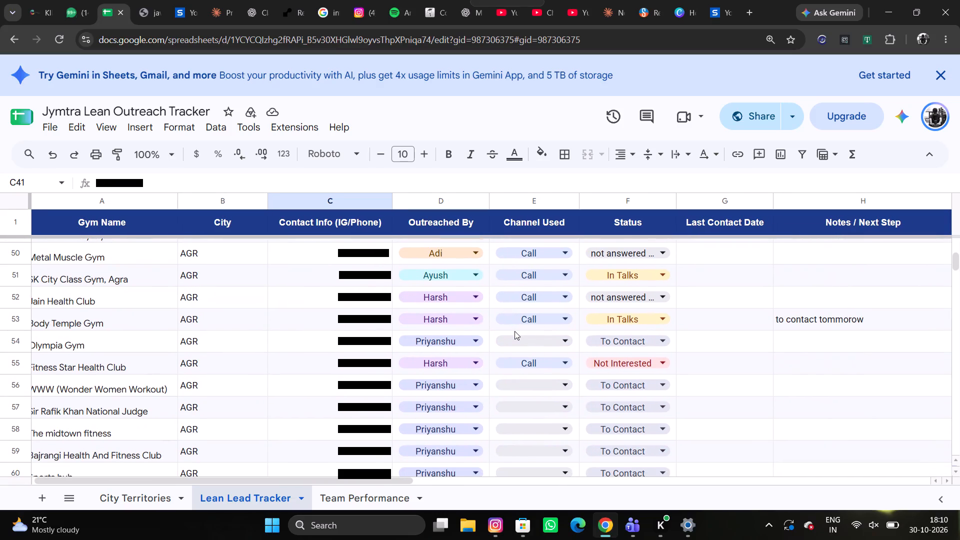
scroll(151, 368, "right", 1)
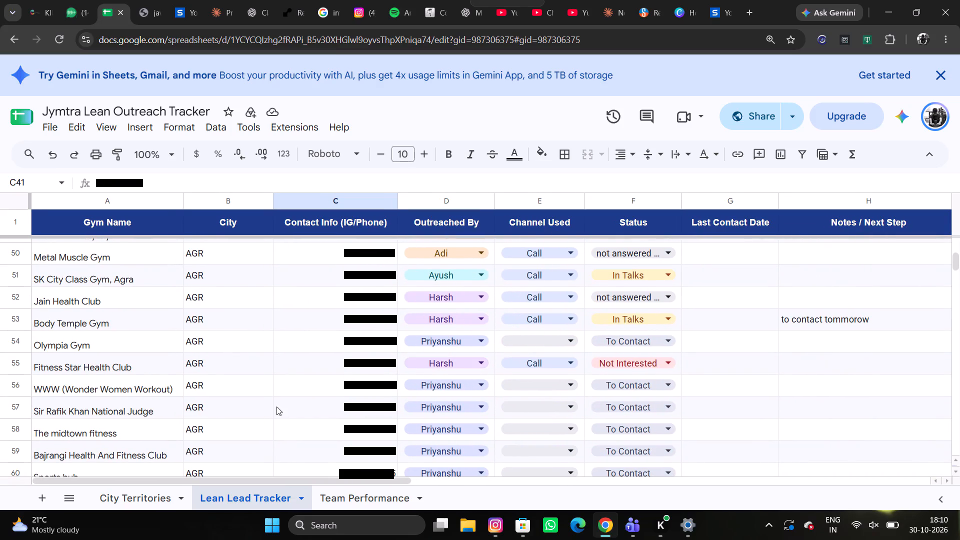
left_click(615, 252)
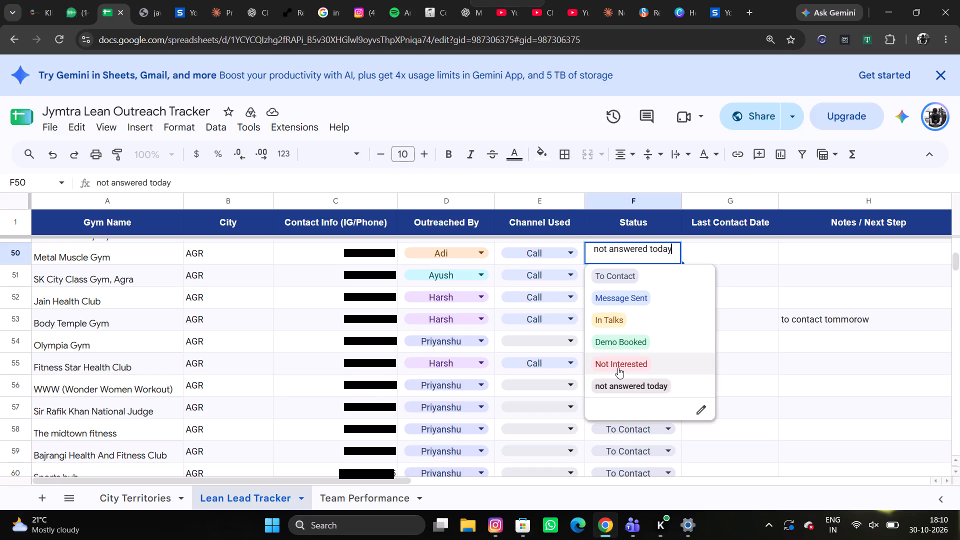
left_click(621, 352)
Look through the Agra leads around TDA Fitness Centre and Olympia Gym for gyms still marked To Contact.
scroll(588, 292, "up", 1)
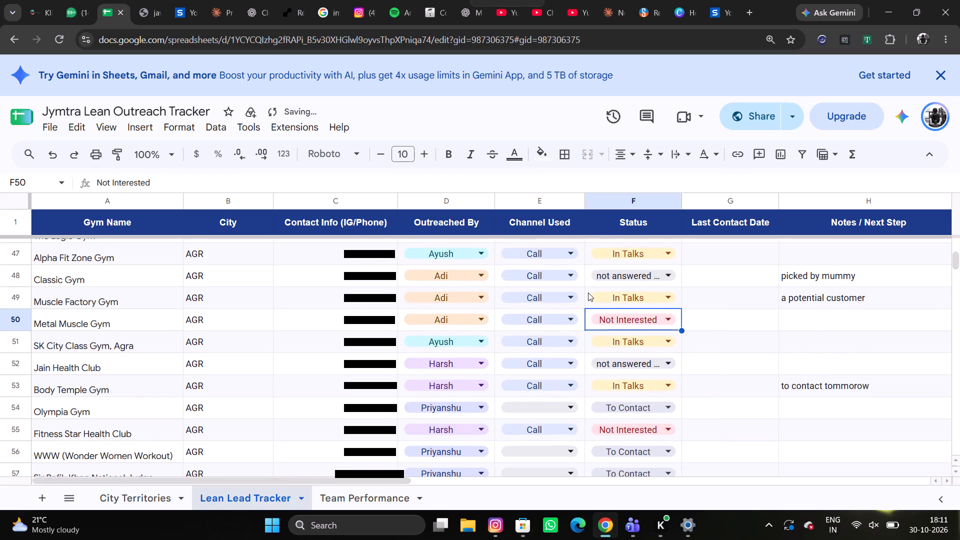
scroll(588, 292, "up", 2)
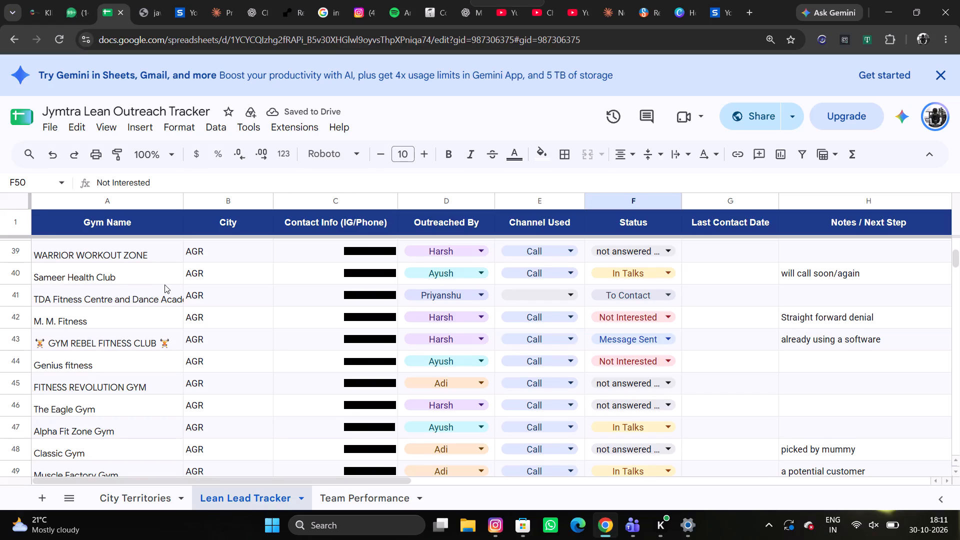
scroll(164, 284, "left", 1)
scroll(186, 290, "right", 2)
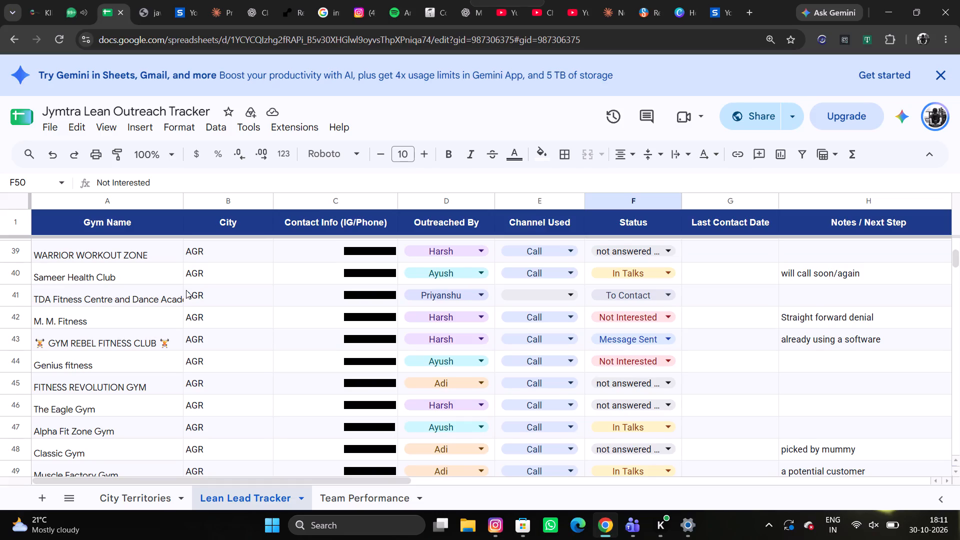
scroll(186, 290, "down", 3)
scroll(186, 290, "right", 1)
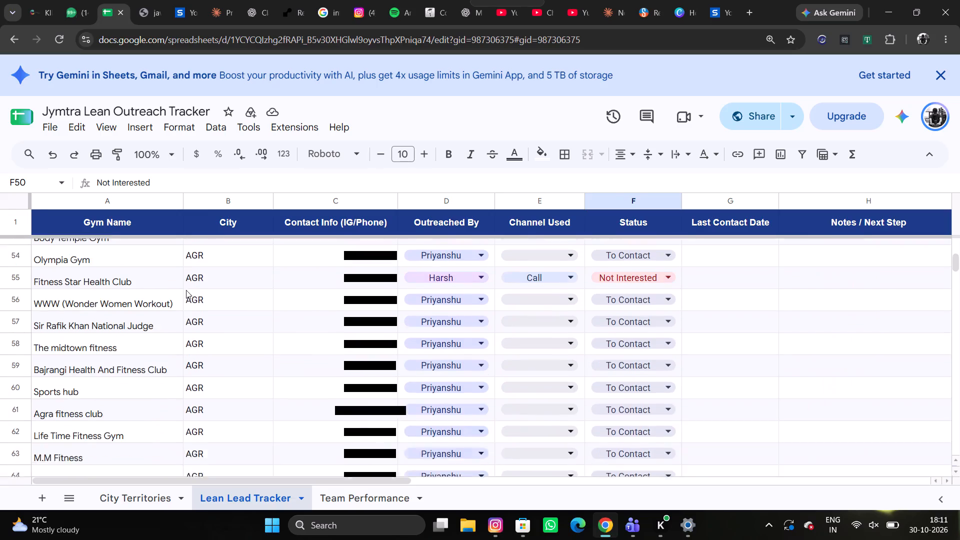
scroll(186, 290, "right", 1)
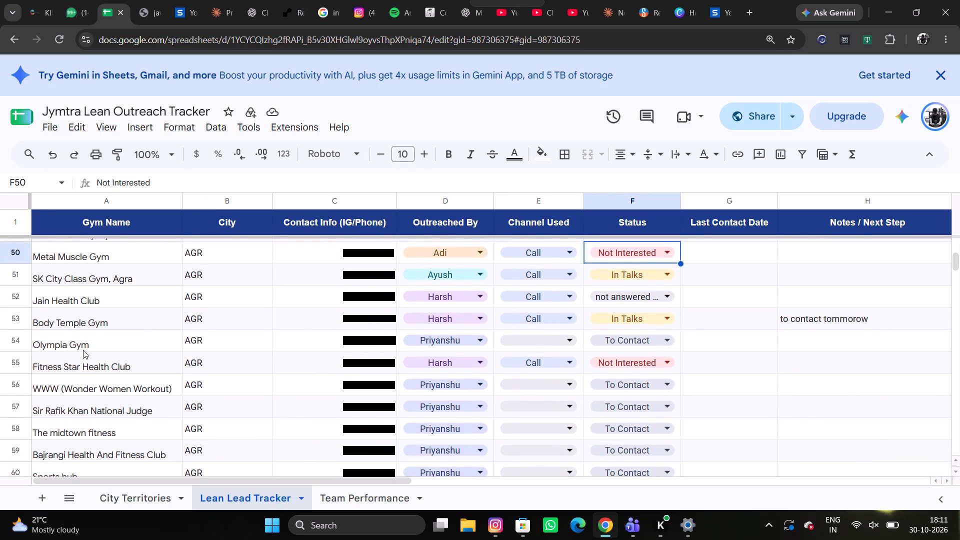